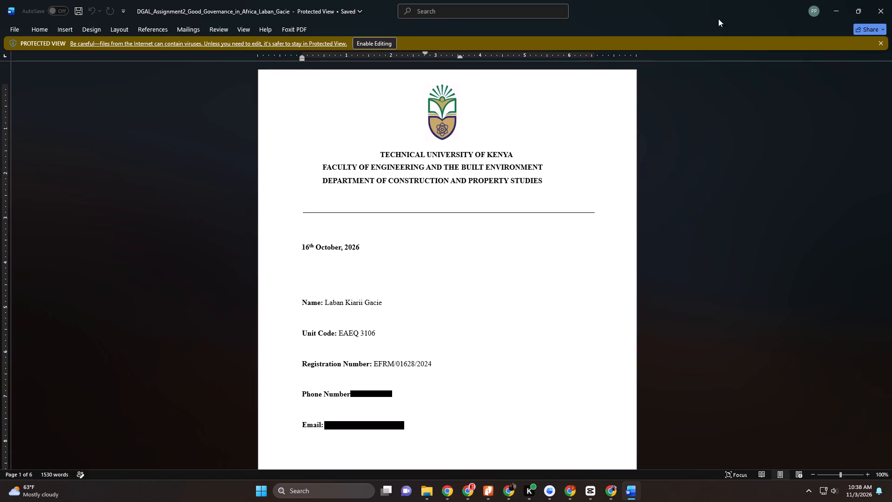
# Take the governance assignment document out of Protected View so that it can be edited.
pyautogui.click(382, 41)
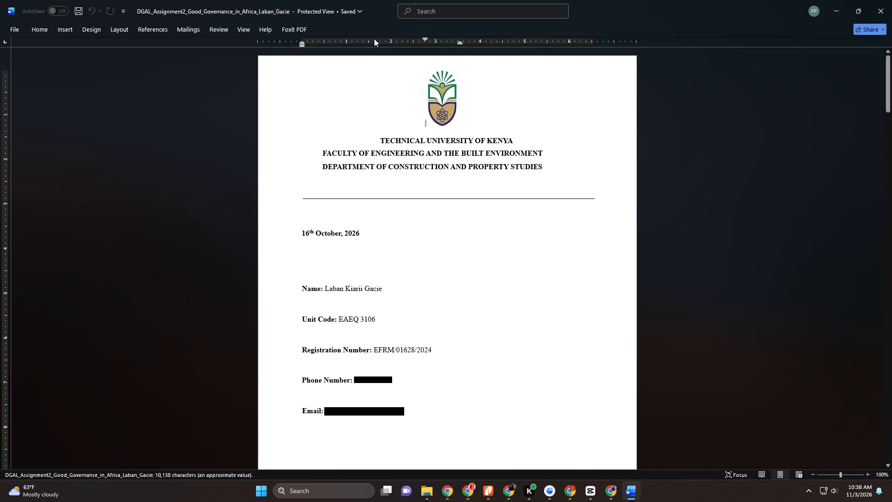
# Bring up the print settings for the whole assignment and choose the EPSON L365 Series as the printer.
pyautogui.tripleClick(814, 474)
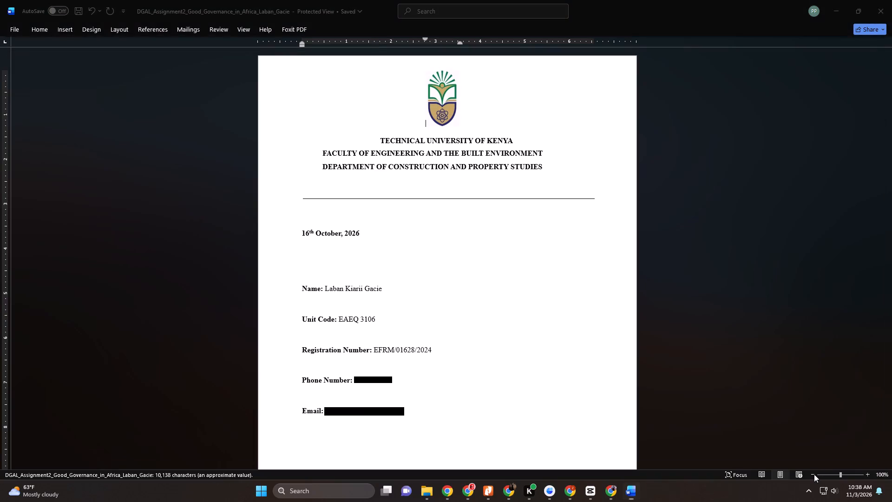
pyautogui.click(814, 474)
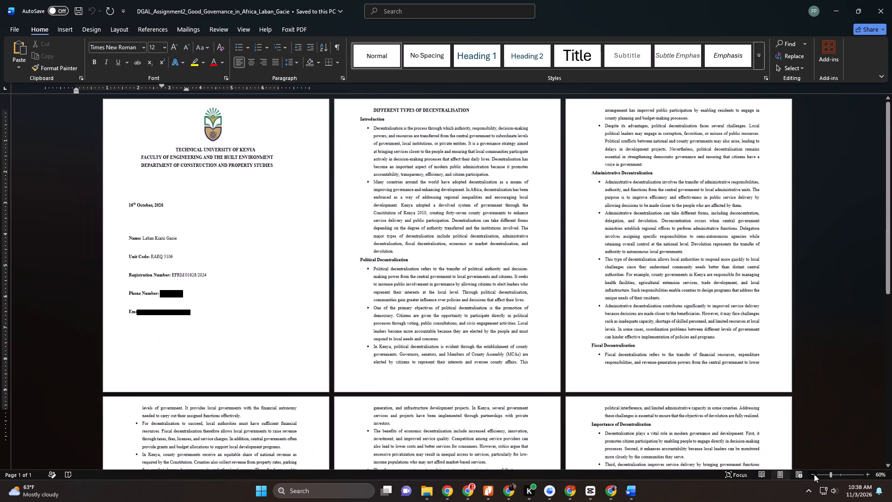
pyautogui.click(814, 474)
pyautogui.click(814, 474)
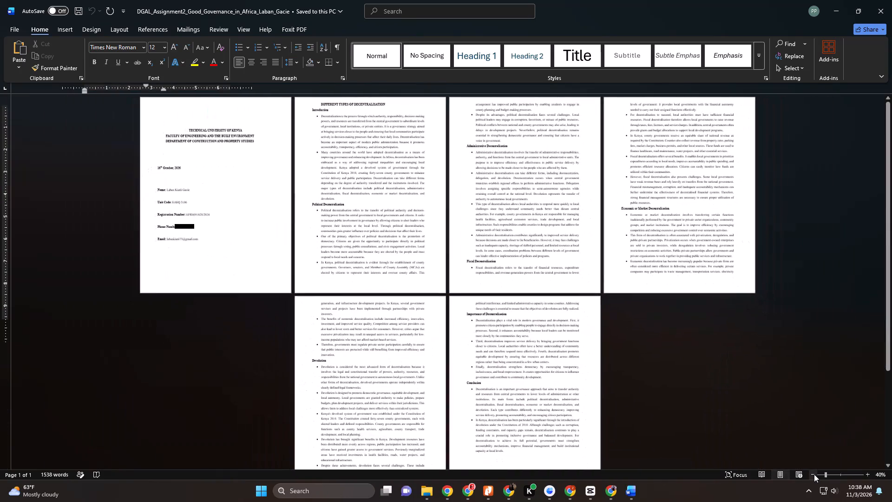
pyautogui.click(7, 33)
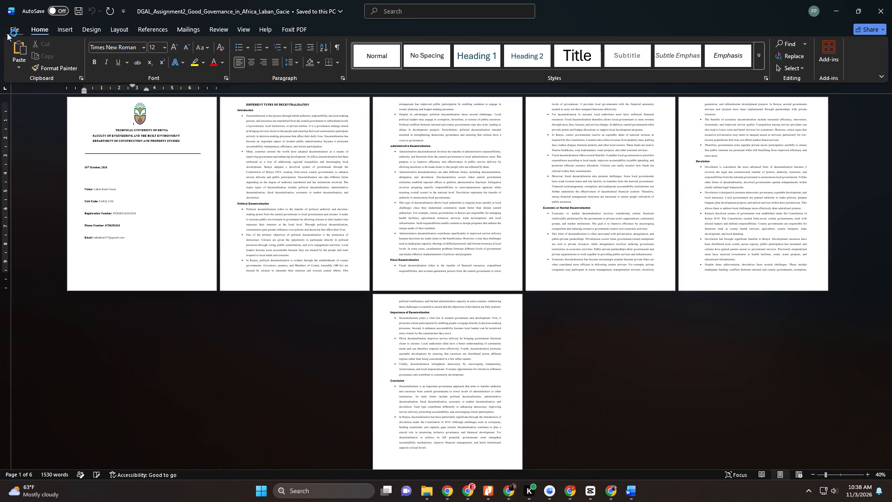
pyautogui.click(29, 220)
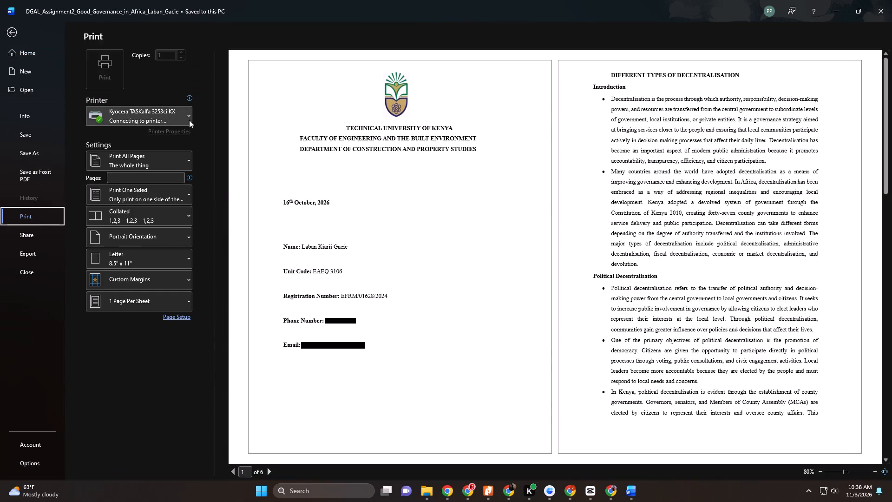
pyautogui.click(190, 117)
pyautogui.click(164, 141)
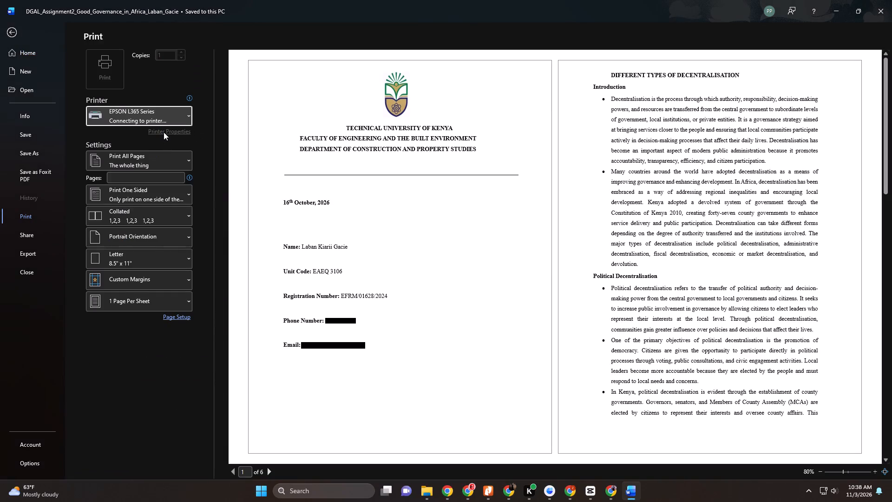
# Open the printer properties of the EPSON L365 Series.
pyautogui.click(164, 132)
pyautogui.click(164, 132)
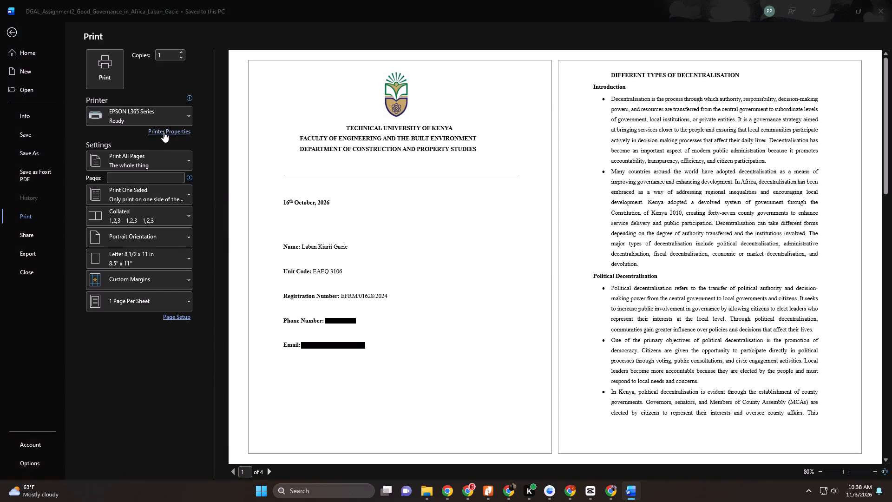
# Accept the printer properties of the EPSON L365 Series as they are and return to the print settings.
pyautogui.click(170, 253)
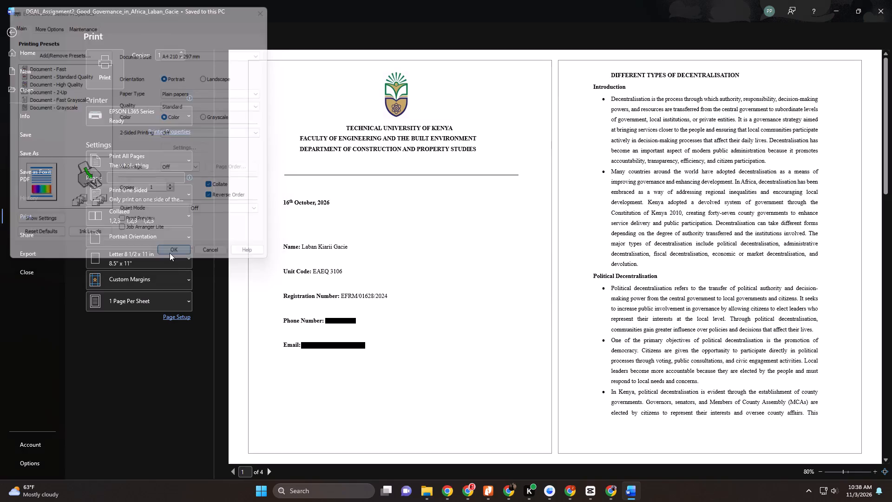
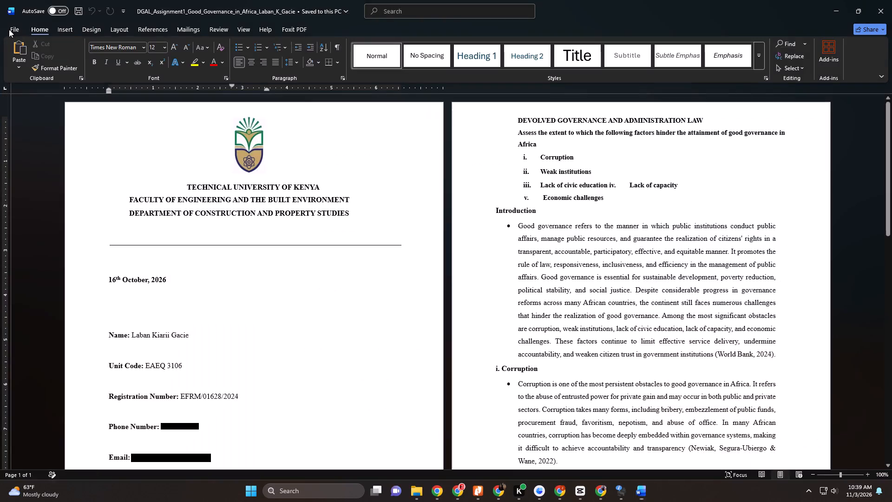
# Bring up the print settings for the Good Governance in Africa assignment and choose the EPSON L365 Series as the printer.
pyautogui.click(9, 29)
pyautogui.click(9, 29)
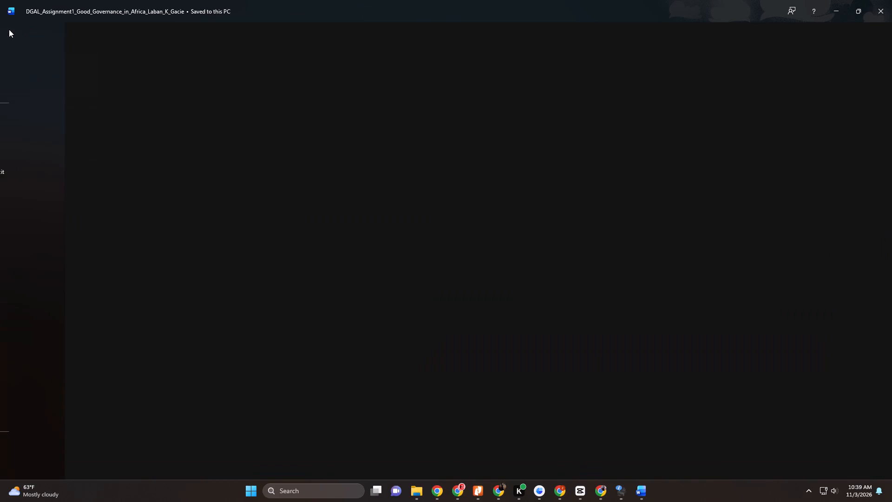
pyautogui.click(29, 218)
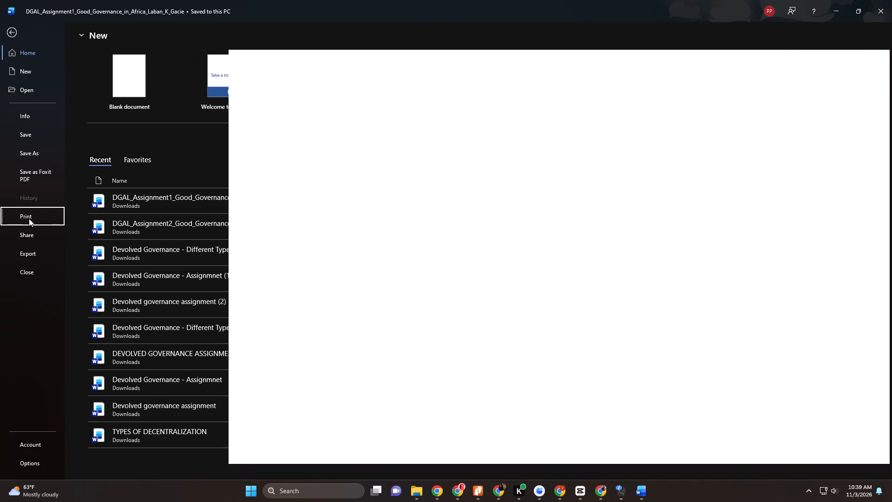
pyautogui.click(170, 119)
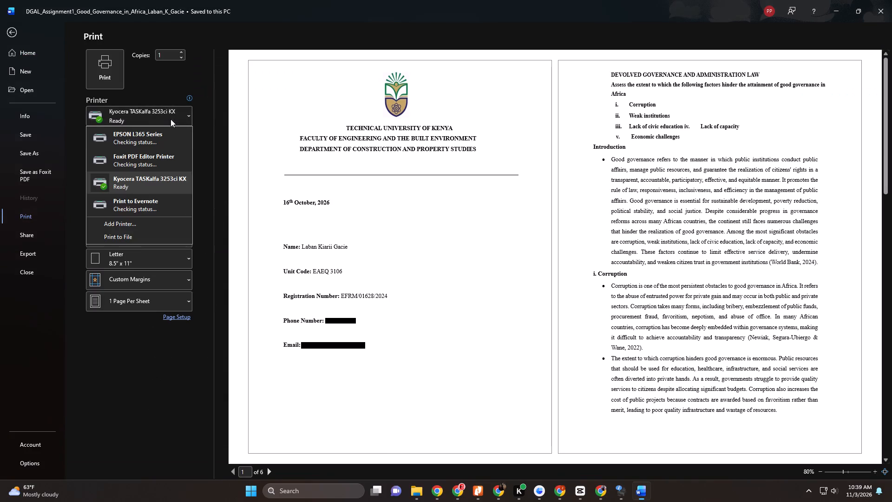
pyautogui.click(177, 136)
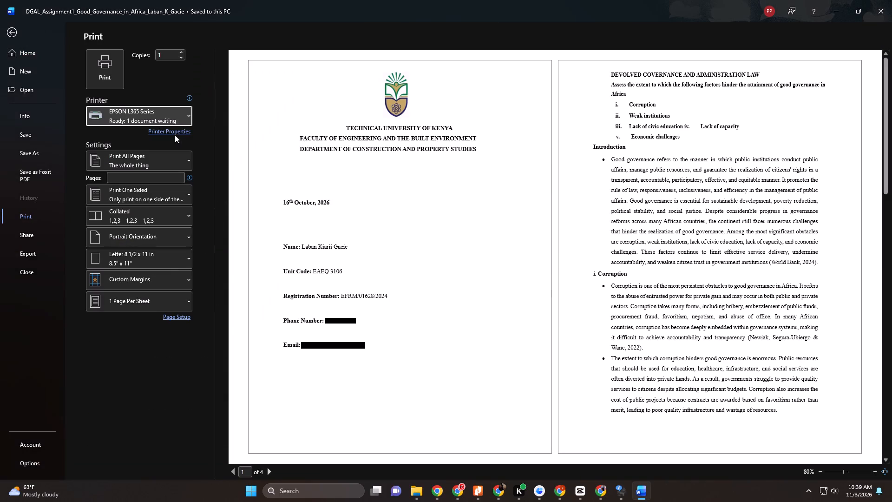
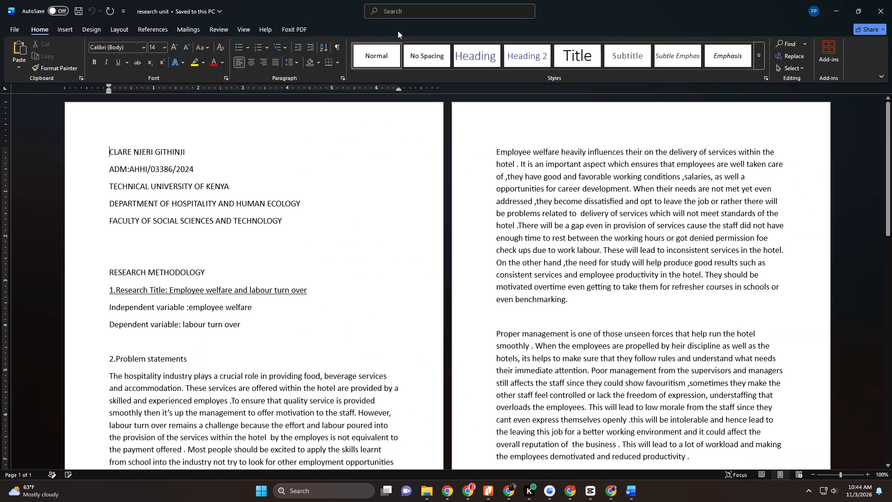
# Print all pages of the research unit document one-sided on the EPSON L365 Series printer.
pyautogui.click(153, 117)
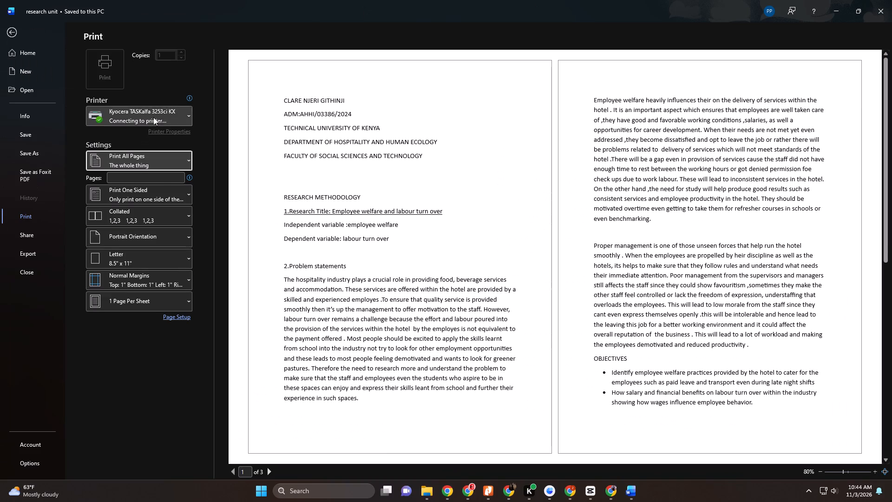
pyautogui.click(154, 136)
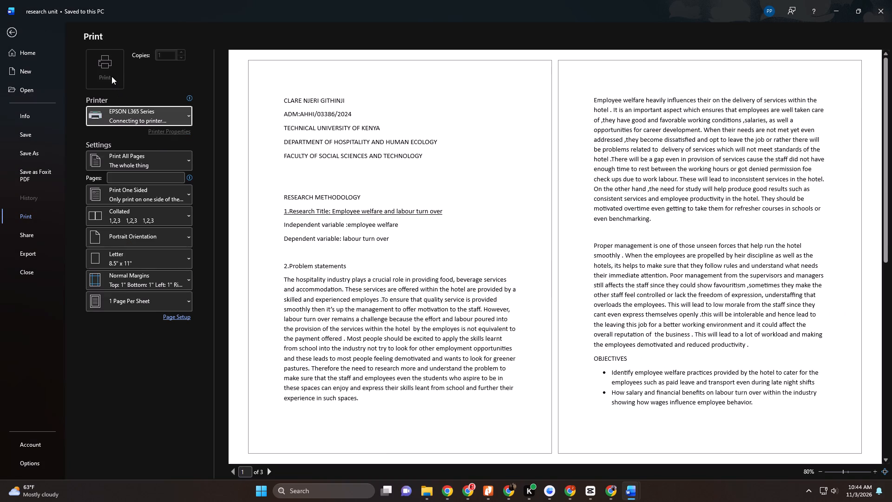
pyautogui.click(111, 75)
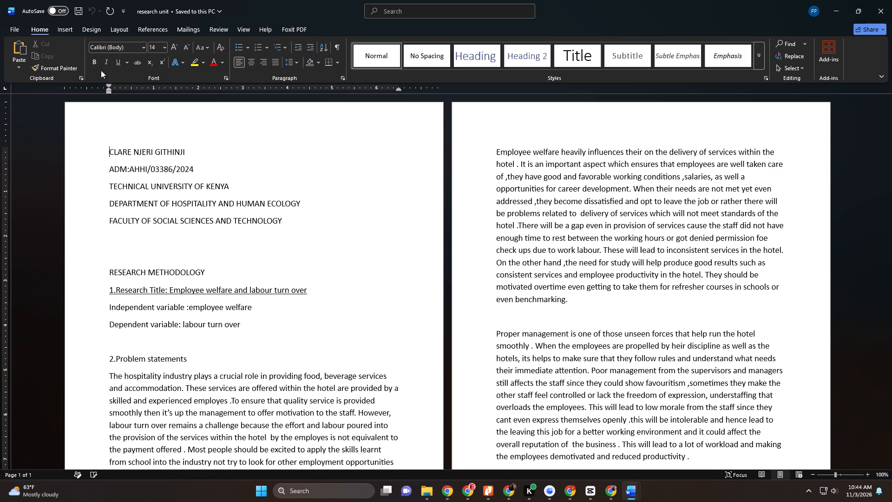
# Close the research unit document.
pyautogui.click(880, 13)
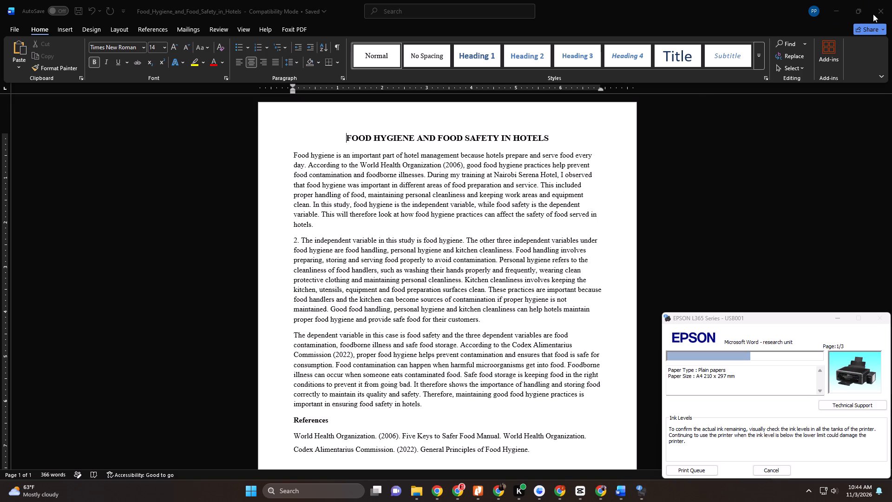
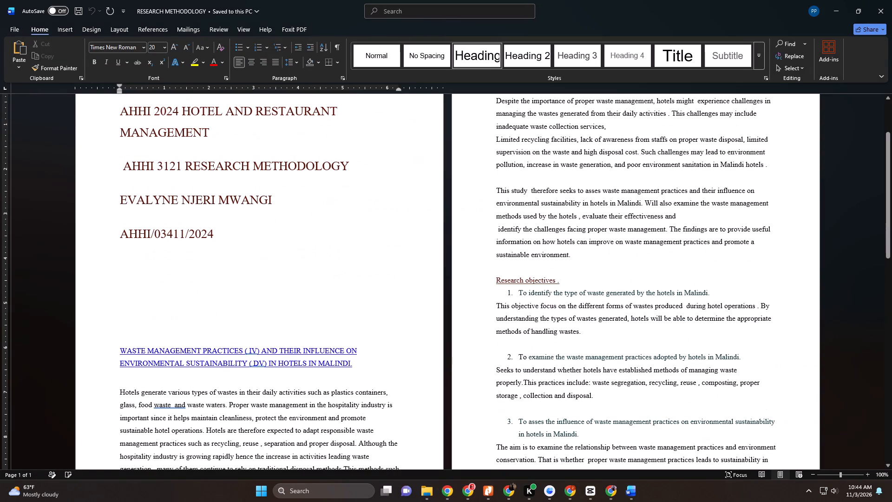
# Insert a page break before the "WASTE MANAGEMENT PRACTICES" heading so the cover details stand on their own page.
pyautogui.click(122, 350)
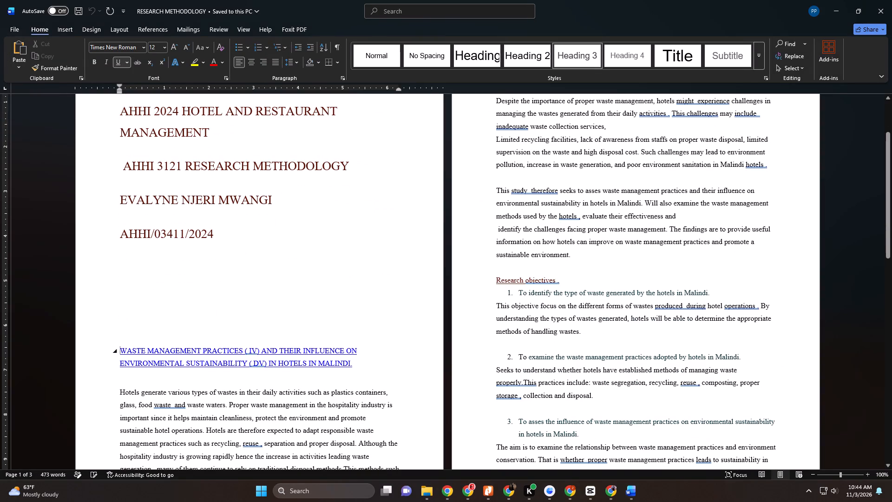
pyautogui.hotkey('ctrl', 'Return')
pyautogui.scroll(6, 313, 336)
pyautogui.scroll(-1, 313, 335)
pyautogui.scroll(1, 313, 335)
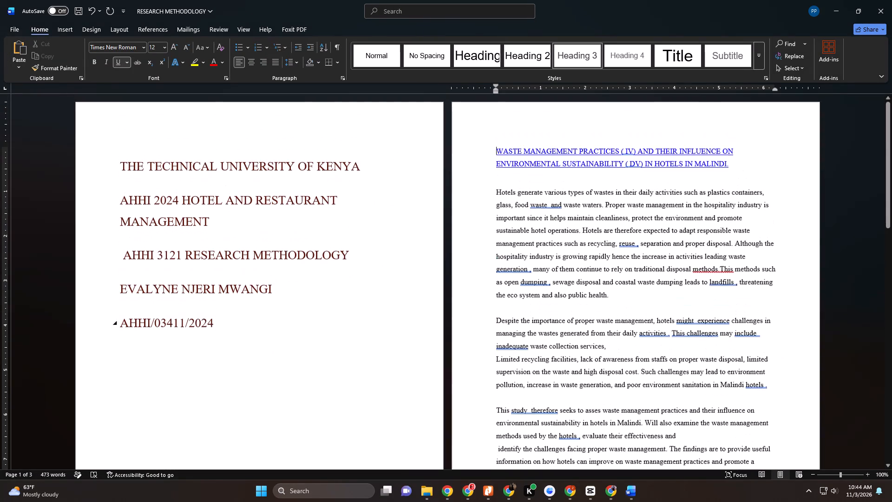
# Print all pages of the RESEARCH METHODOLOGY document one-sided in grayscale on the EPSON L365 Series printer.
pyautogui.hotkey('ctrl', 'p')
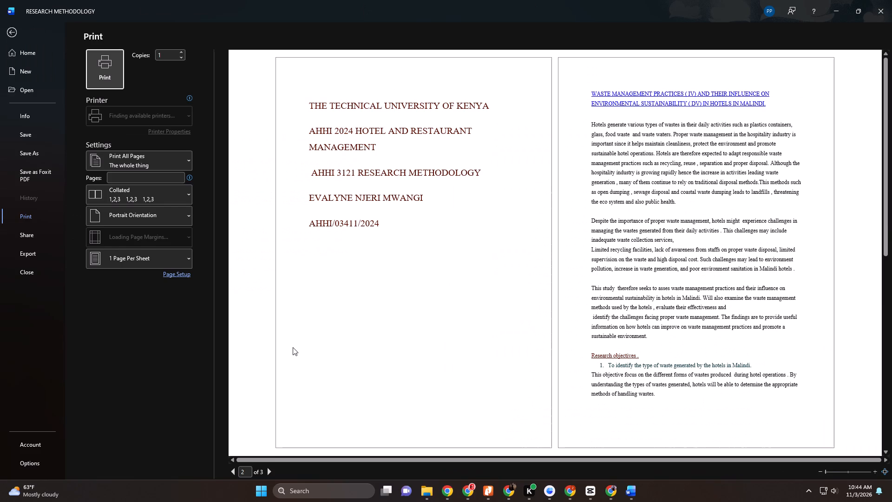
pyautogui.click(158, 132)
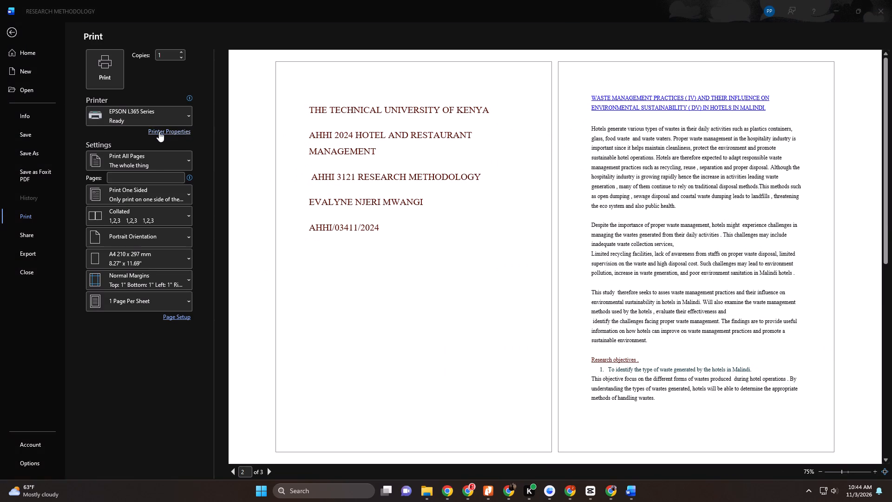
pyautogui.click(206, 119)
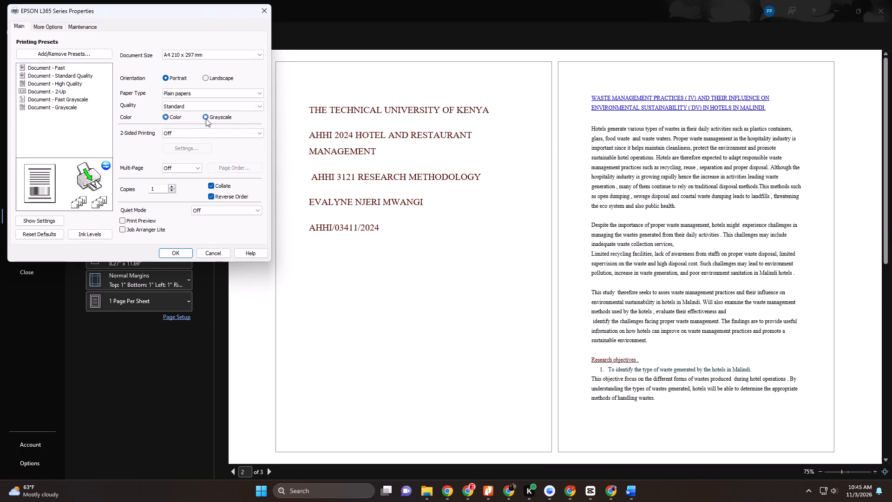
pyautogui.click(169, 252)
pyautogui.click(104, 73)
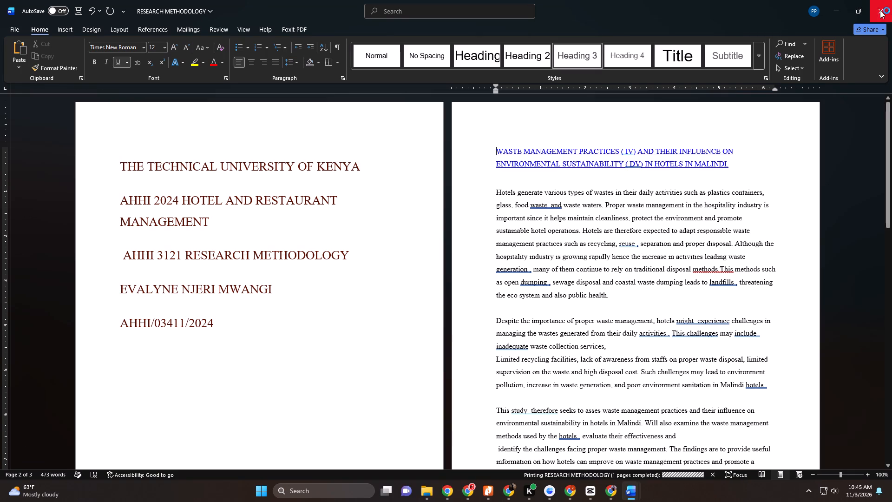
# Close the RESEARCH METHODOLOGY document, saving its changes in Downloads.
pyautogui.click(884, 9)
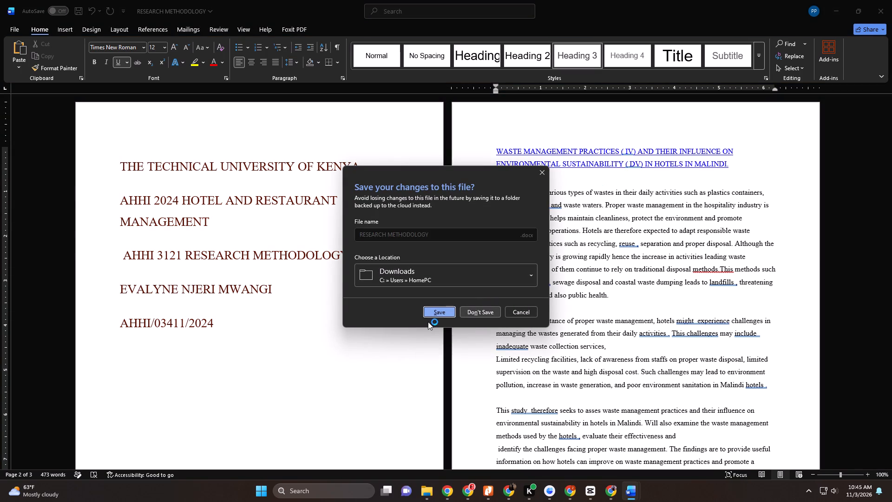
pyautogui.click(435, 313)
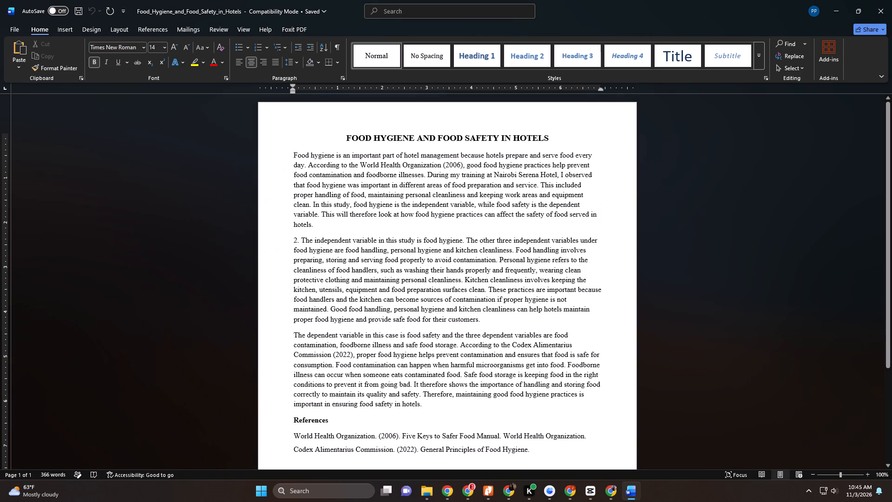
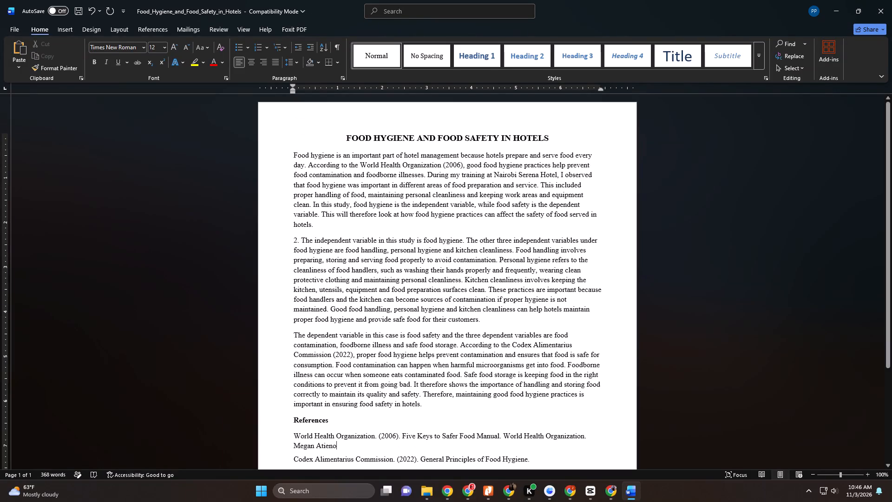
# Undo the student name pasted under References and paste it at the start of the "FOOD HYGIENE AND FOOD SAFETY IN HOTELS" title line instead.
pyautogui.hotkey('ctrl', 'z')
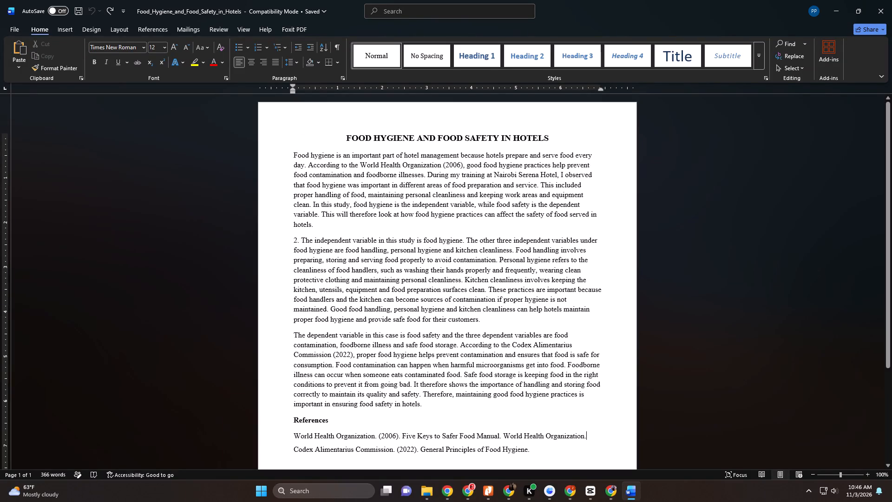
pyautogui.click(346, 139)
pyautogui.hotkey('ctrl', 'v')
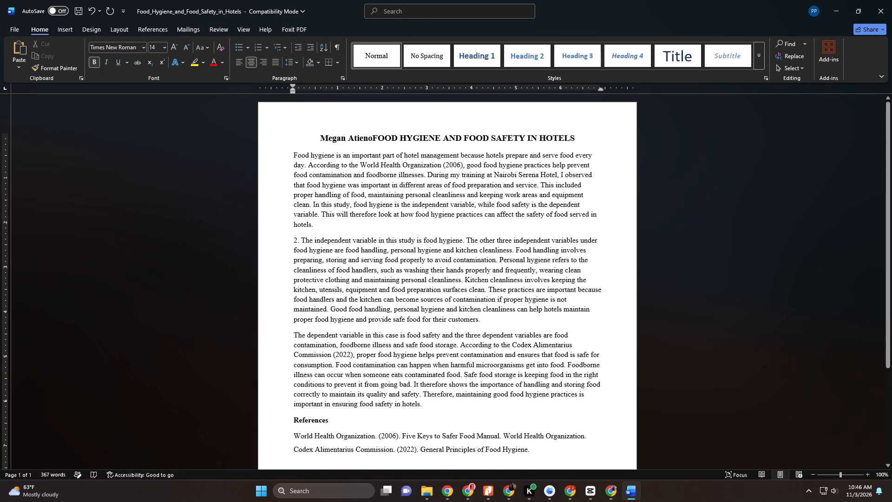
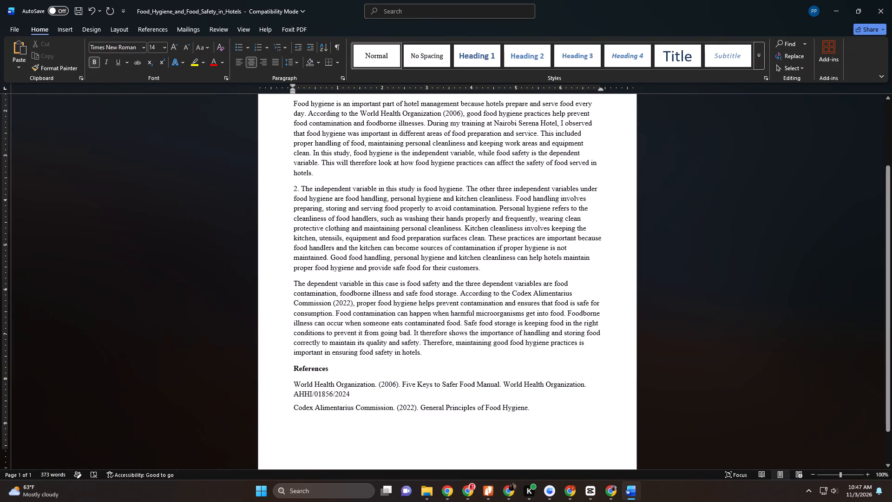
# Check the one-page food hygiene document and bring up its print settings and preview.
pyautogui.scroll(1, 490, 270)
pyautogui.scroll(-3, 490, 270)
pyautogui.scroll(1, 490, 270)
pyautogui.scroll(-1, 490, 270)
pyautogui.hotkey('ctrl', 'p')
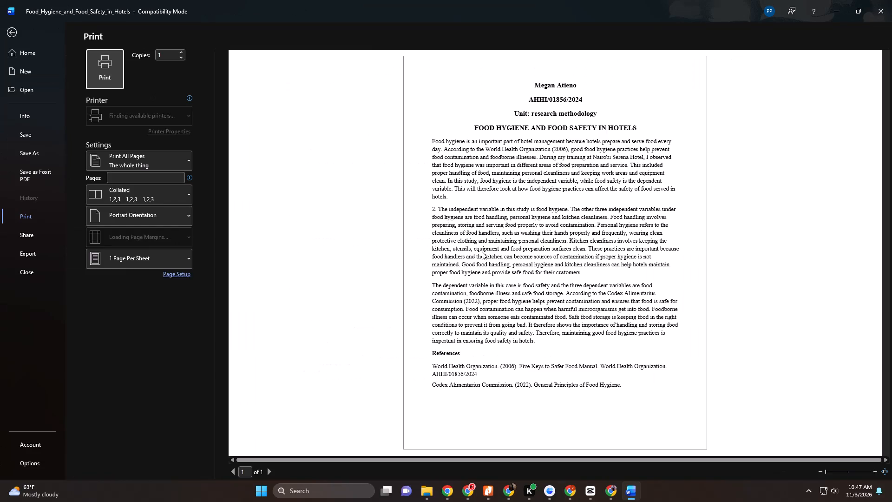
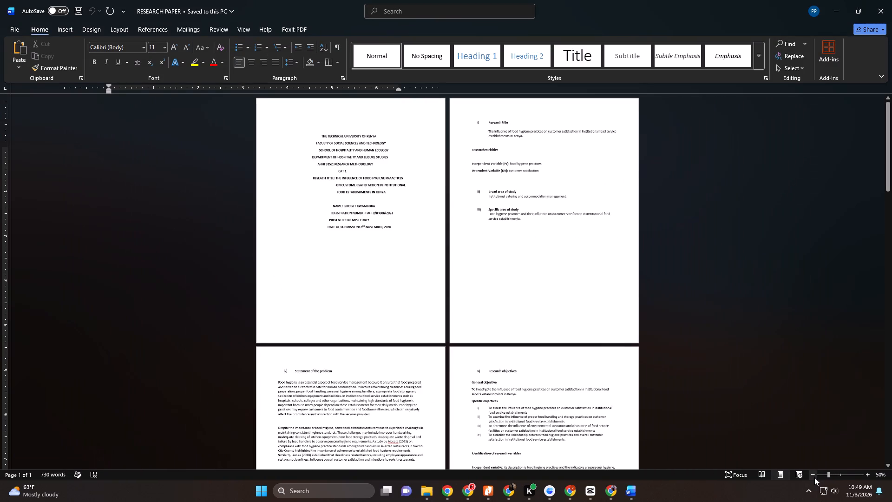
# Format all text of the research paper in Times, size 12, with a black font colour.
pyautogui.scroll(1, 386, 238)
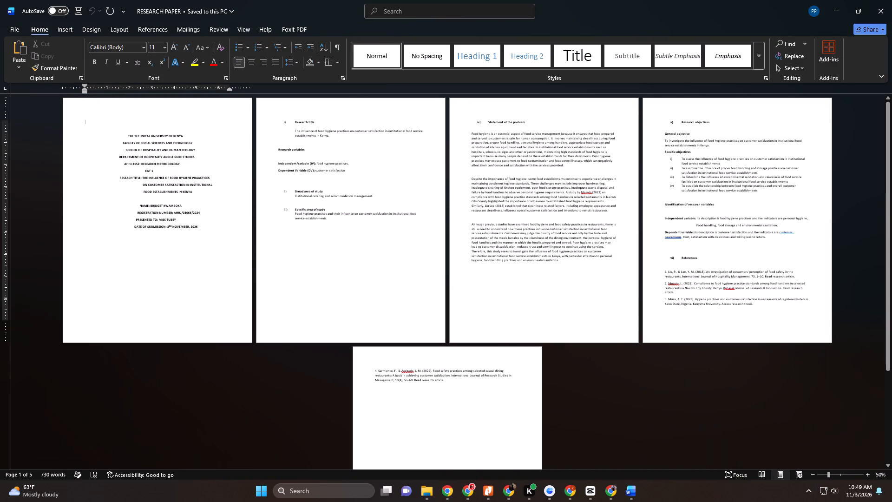
pyautogui.hotkey('ctrl', 'a')
pyautogui.click(145, 47)
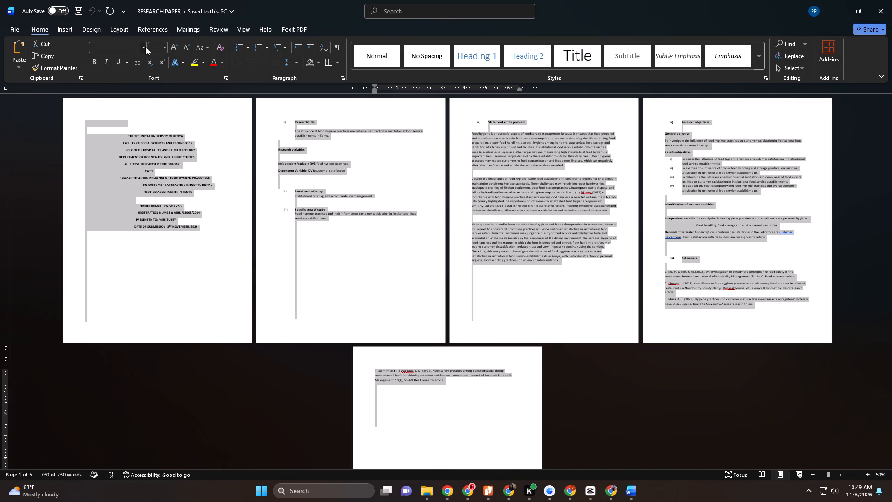
pyautogui.click(141, 112)
pyautogui.click(164, 46)
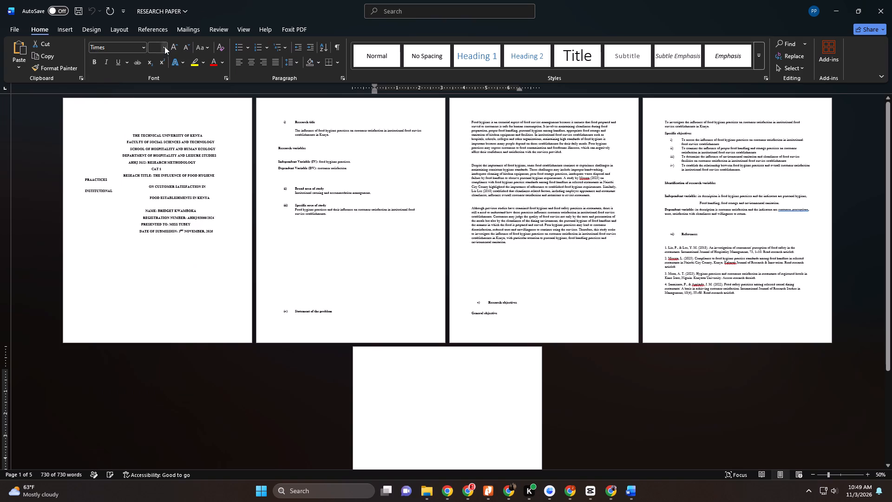
pyautogui.click(157, 105)
pyautogui.click(223, 61)
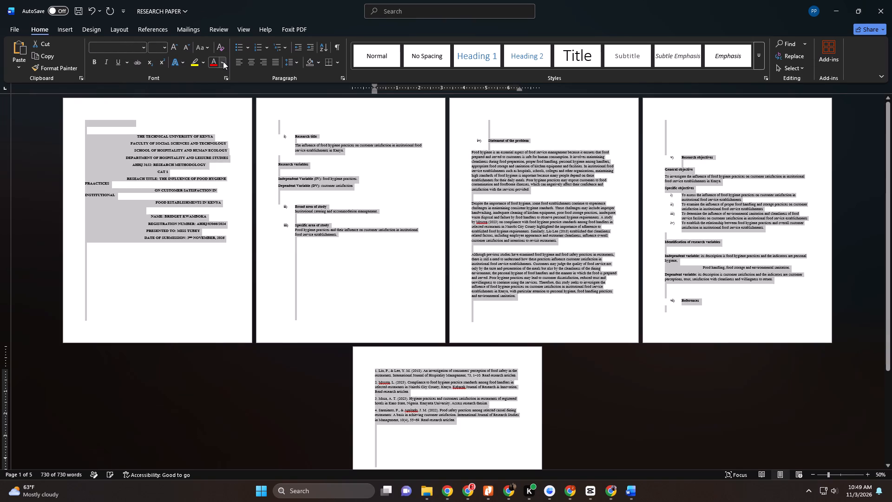
pyautogui.click(244, 93)
# Justify the whole document and set its line spacing to 1.5.
pyautogui.click(275, 59)
pyautogui.click(294, 62)
pyautogui.click(308, 100)
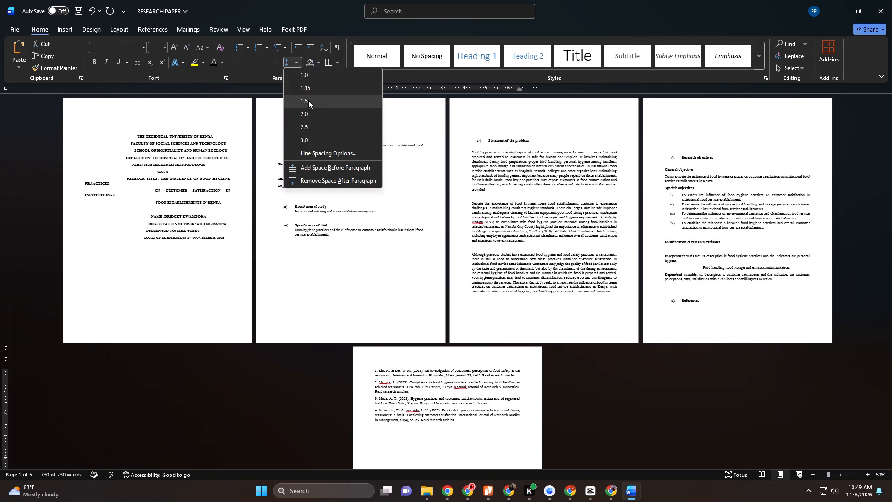
pyautogui.click(206, 210)
pyautogui.click(212, 247)
# Delete the blank lines above the Research title heading on page two.
pyautogui.moveTo(316, 100); pyautogui.dragTo(341, 172)
pyautogui.press('Delete')
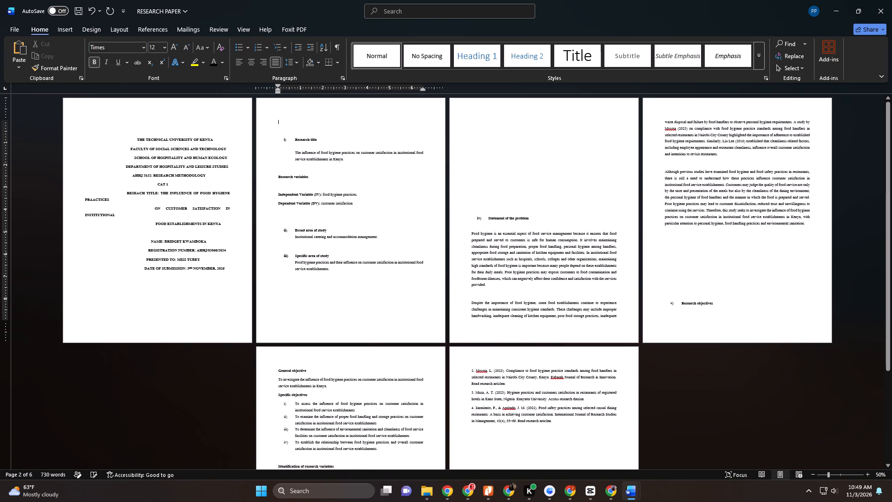
pyautogui.press('Delete')
pyautogui.press('Delete')
# Delete the blank lines above the Statement of the problem heading on page three.
pyautogui.moveTo(479, 105); pyautogui.dragTo(534, 187)
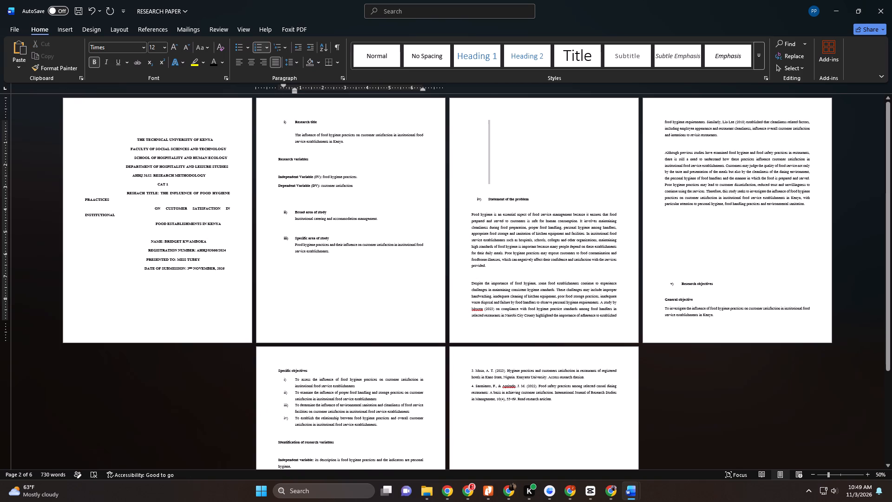
pyautogui.moveTo(534, 187); pyautogui.dragTo(536, 188)
pyautogui.press('Delete')
pyautogui.press('Delete')
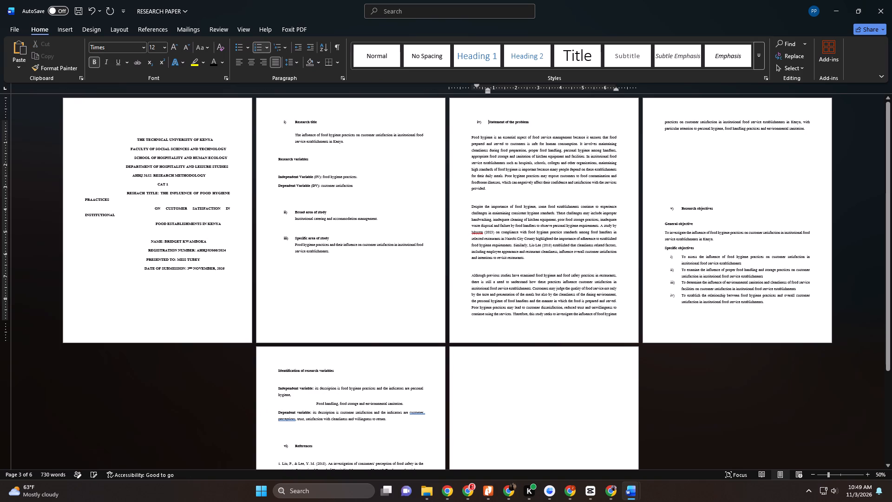
# Remove the blank lines between the three paragraphs of the Statement of the problem section.
pyautogui.click(477, 196)
pyautogui.press('Delete')
pyautogui.click(489, 258)
pyautogui.press('Delete')
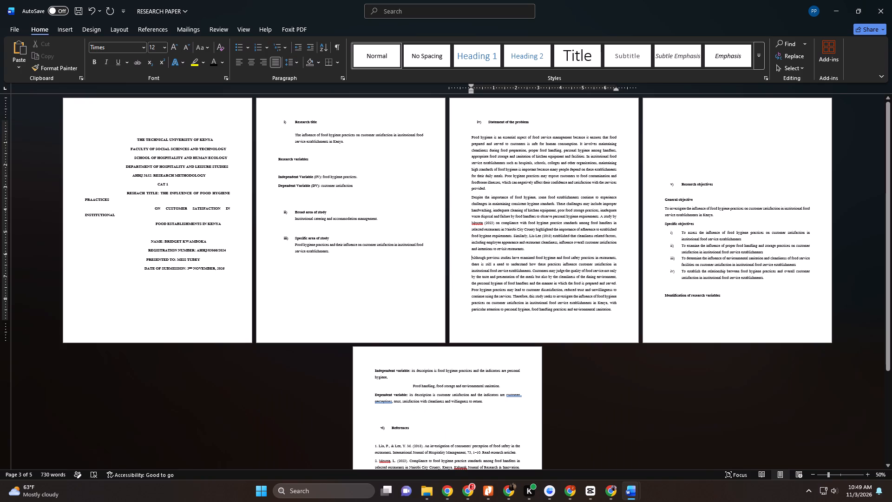
# Delete the blank lines above the Research objectives heading on page four.
pyautogui.moveTo(686, 104); pyautogui.dragTo(715, 171)
pyautogui.press('Delete')
pyautogui.press('Delete')
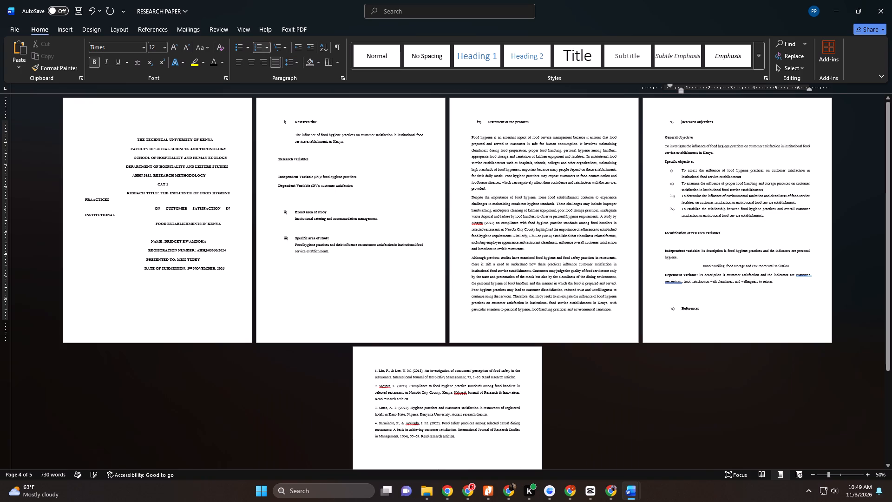
# Remove blank lines around the Identification of research variables heading and one above the References heading.
pyautogui.click(673, 226)
pyautogui.press('Delete')
pyautogui.click(674, 231)
pyautogui.press('Delete')
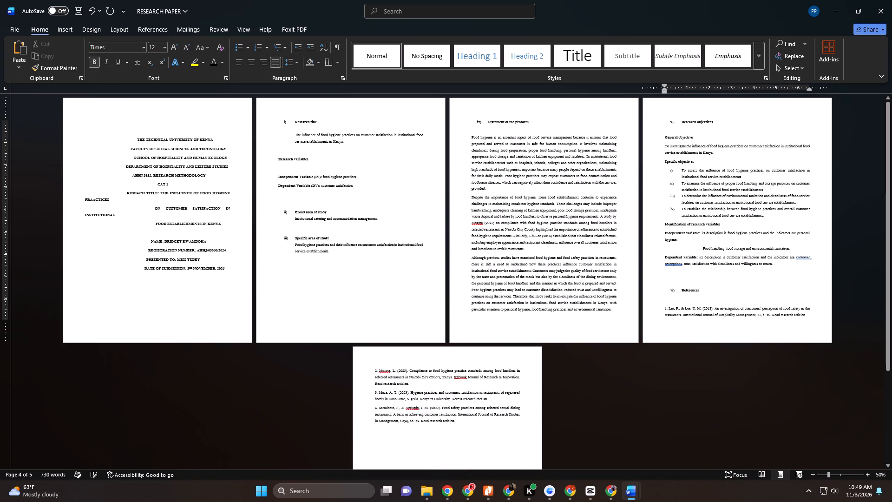
pyautogui.click(682, 280)
pyautogui.press('Delete')
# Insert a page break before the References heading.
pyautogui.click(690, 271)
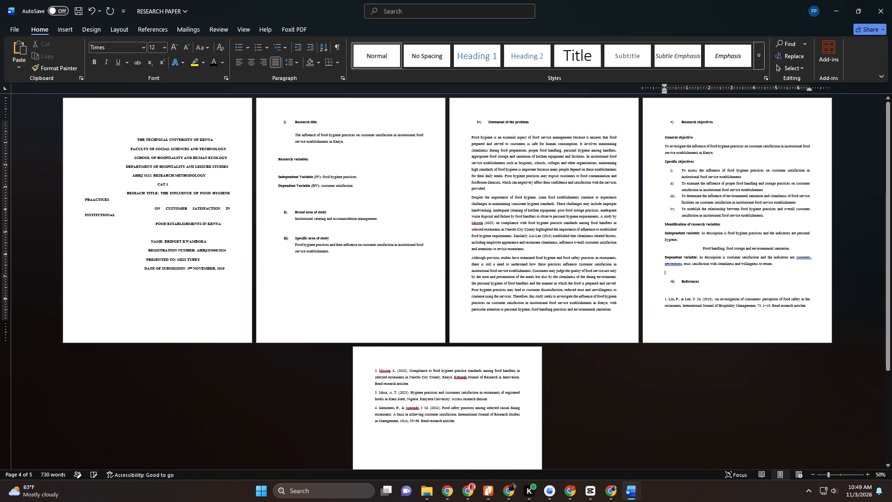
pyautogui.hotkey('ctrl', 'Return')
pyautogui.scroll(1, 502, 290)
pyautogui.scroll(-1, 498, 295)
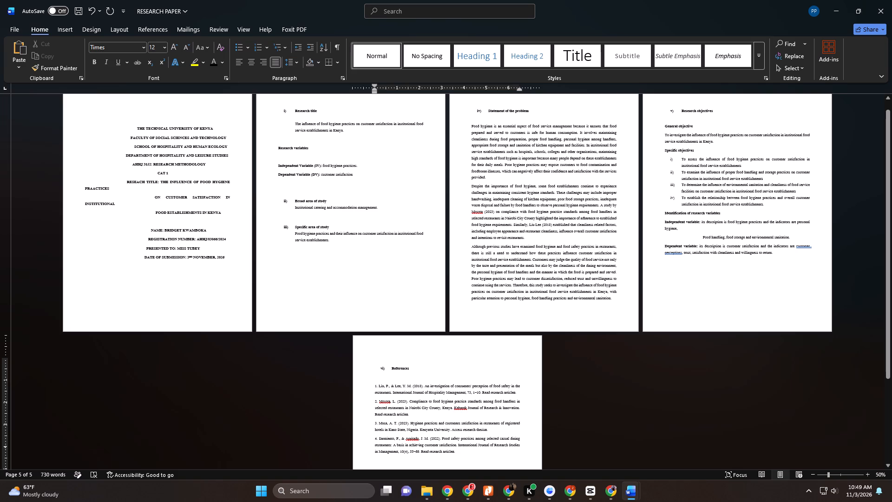
# Remove the blank lines directly above and below the References heading.
pyautogui.press('Delete')
pyautogui.click(401, 373)
pyautogui.press('Delete')
# Remove single blank lines on page two above the Broad area and Specific area headings and around the Research variables heading.
pyautogui.click(318, 218)
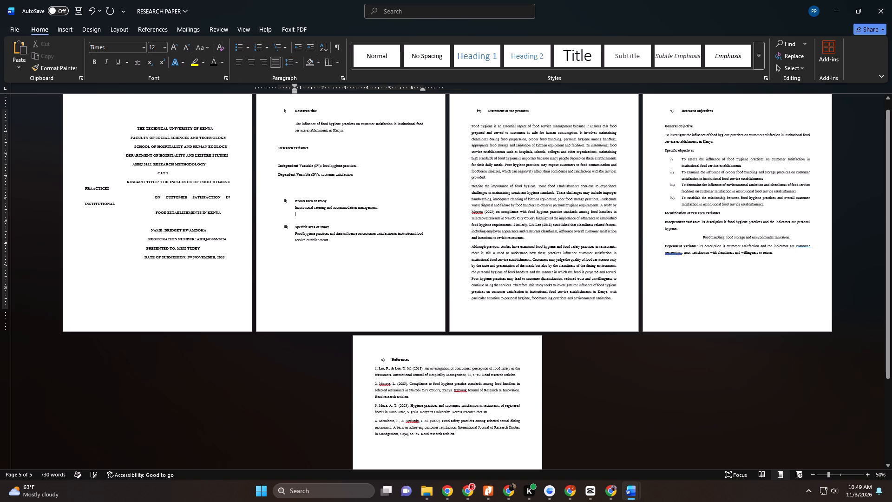
pyautogui.press('Delete')
pyautogui.click(302, 192)
pyautogui.press('Delete')
pyautogui.click(289, 161)
pyautogui.press('Delete')
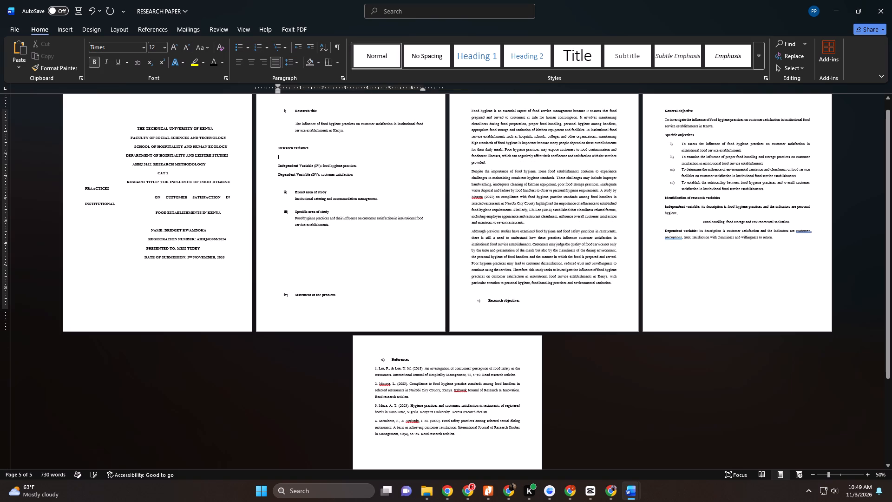
pyautogui.click(288, 140)
pyautogui.press('Delete')
pyautogui.click(302, 105)
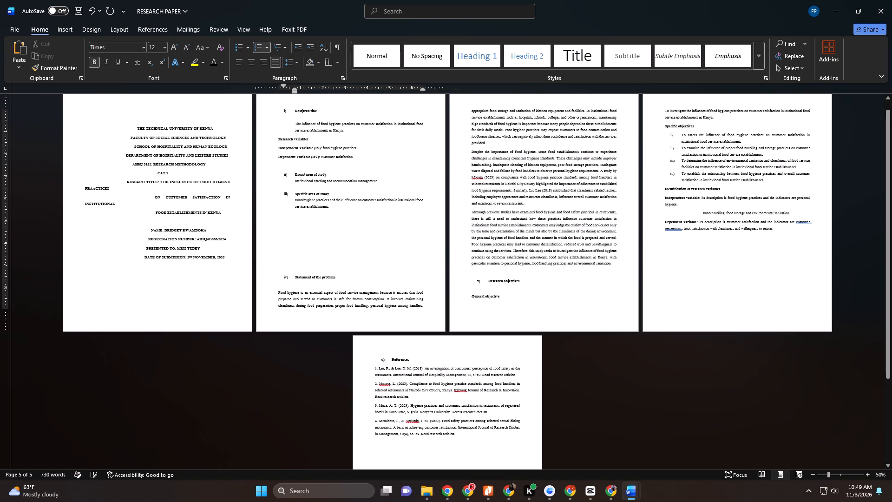
# Delete the blank lines above the Statement of the problem heading and the one above the Research objectives heading.
pyautogui.moveTo(290, 224); pyautogui.dragTo(328, 263)
pyautogui.moveTo(328, 263); pyautogui.dragTo(331, 264)
pyautogui.press('Delete')
pyautogui.press('Delete')
pyautogui.press('Delete')
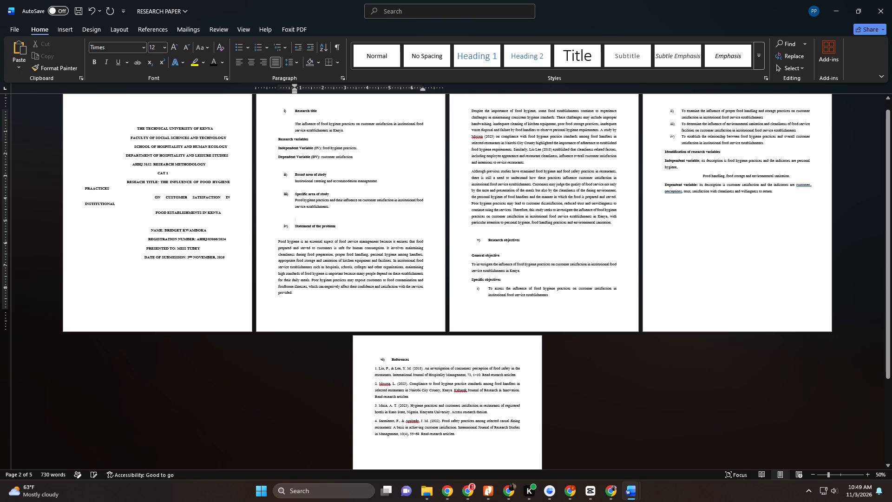
pyautogui.click(500, 219)
pyautogui.press('Delete')
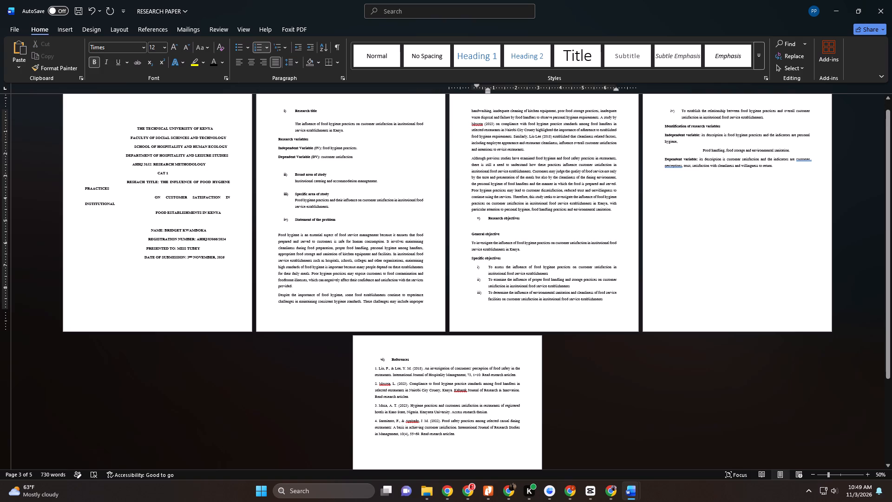
# Join the indented line starting "Food handling, food storage" to the independent variable sentence by removing its leading spaces and line break.
pyautogui.click(700, 152)
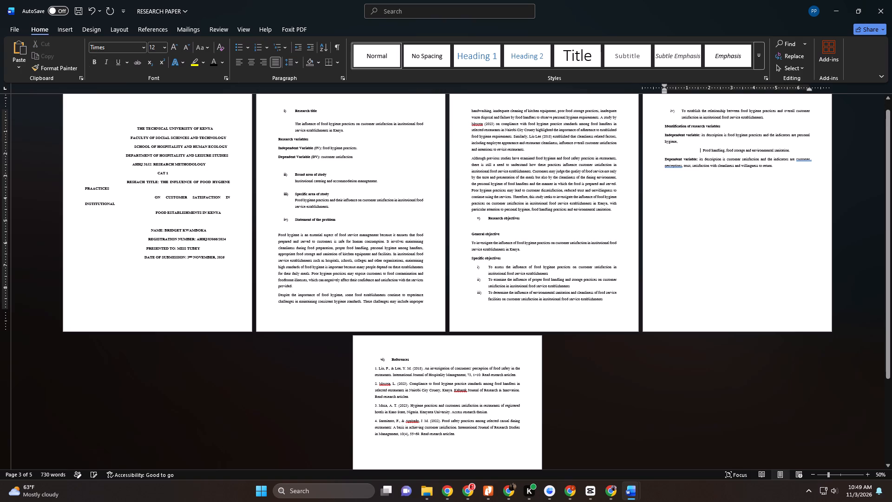
pyautogui.click(702, 151)
pyautogui.press('BackSpace')
pyautogui.press('BackSpace')
pyautogui.press('BackSpace')
pyautogui.press('BackSpace')
pyautogui.press('BackSpace')
pyautogui.press('BackSpace')
pyautogui.press('BackSpace')
pyautogui.press('BackSpace')
pyautogui.press('BackSpace')
pyautogui.press('BackSpace')
pyautogui.press('BackSpace')
pyautogui.press('BackSpace')
pyautogui.press('BackSpace')
pyautogui.press('BackSpace')
pyautogui.press('BackSpace')
pyautogui.press('BackSpace')
pyautogui.press('BackSpace')
pyautogui.press('BackSpace')
pyautogui.press('BackSpace')
pyautogui.press('BackSpace')
pyautogui.press('BackSpace')
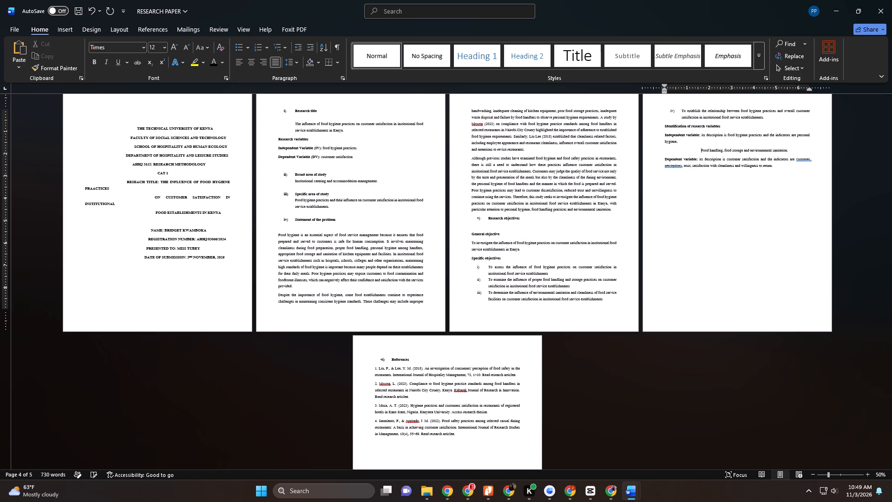
pyautogui.press('BackSpace')
pyautogui.press('BackSpace')
pyautogui.press('BackSpace')
pyautogui.press('BackSpace')
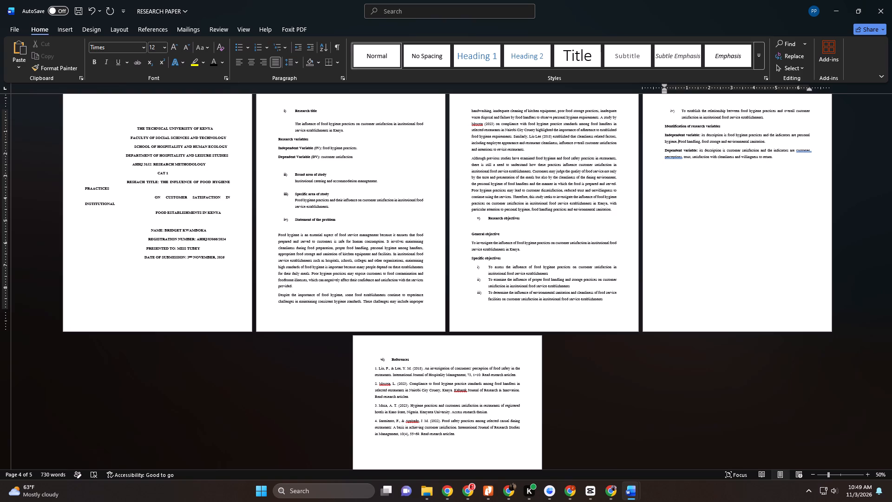
# Remove the page break after the dependent variable paragraph so References follows directly on the same page.
pyautogui.click(782, 159)
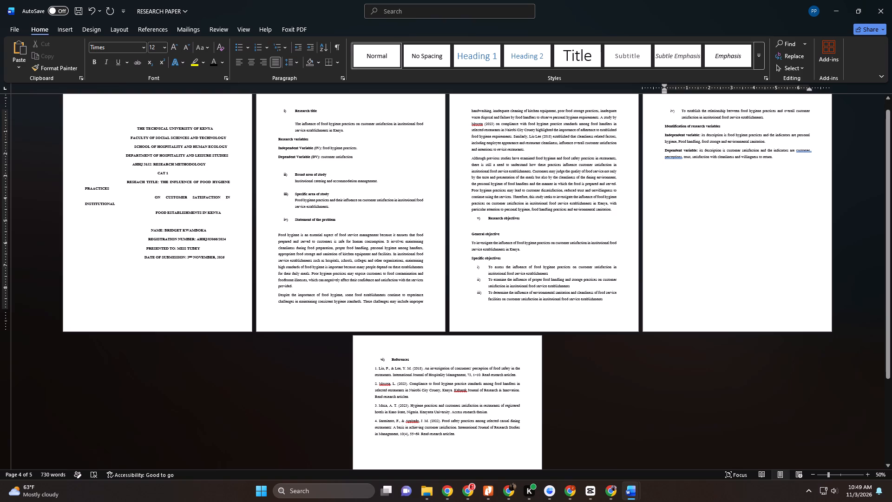
pyautogui.press('Delete')
pyautogui.press('Delete')
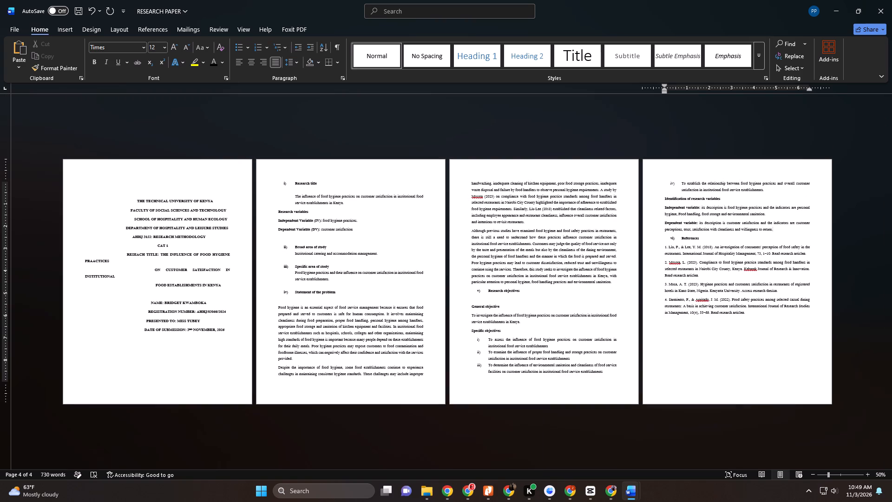
# Clear all formatting from the cover page text and centre it.
pyautogui.moveTo(230, 334); pyautogui.dragTo(118, 202)
pyautogui.click(221, 47)
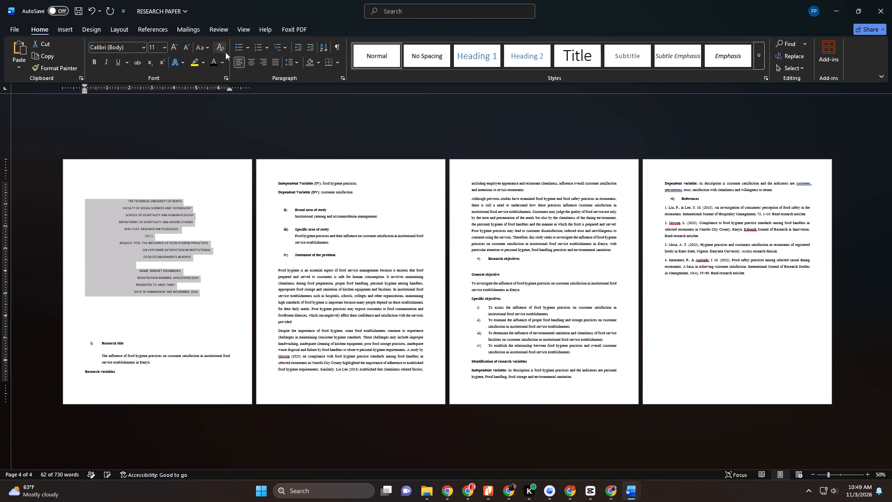
pyautogui.click(254, 60)
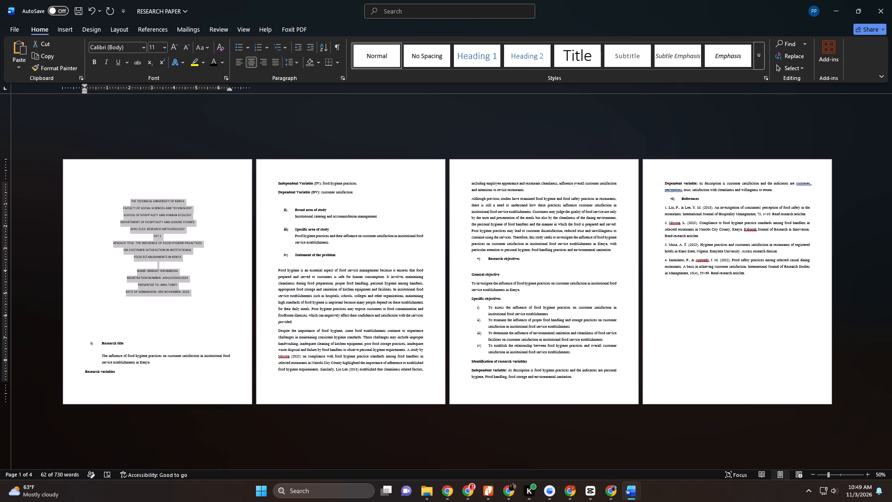
# Set the cover page text to Times, size 12.
pyautogui.click(173, 48)
pyautogui.click(145, 47)
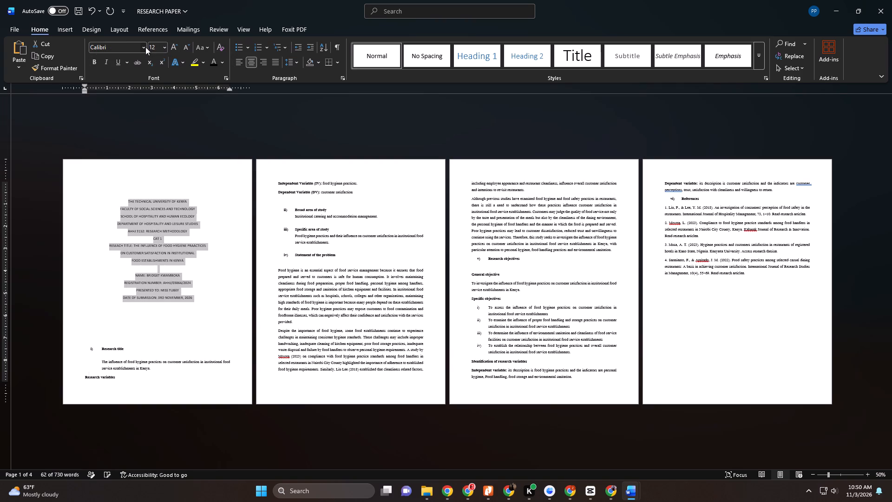
pyautogui.click(139, 111)
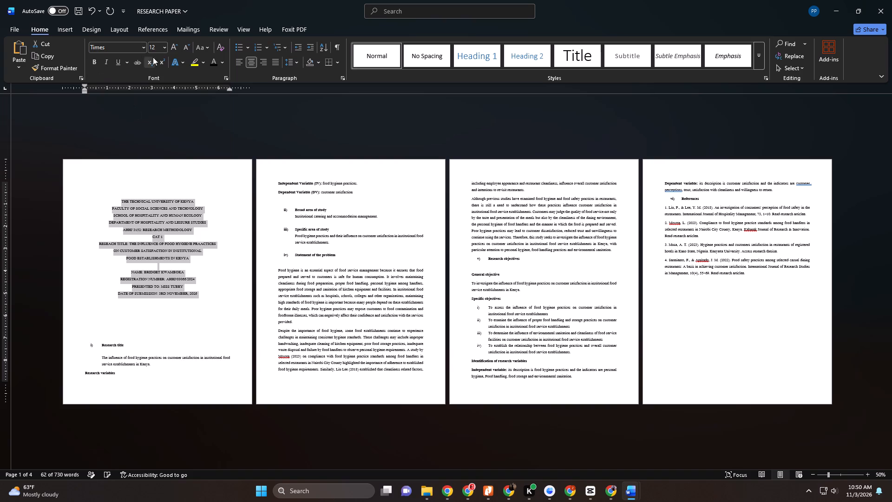
pyautogui.click(149, 264)
# Add blank lines below the cover page text to push the Research title section onto page two.
pyautogui.click(127, 328)
pyautogui.press('Return')
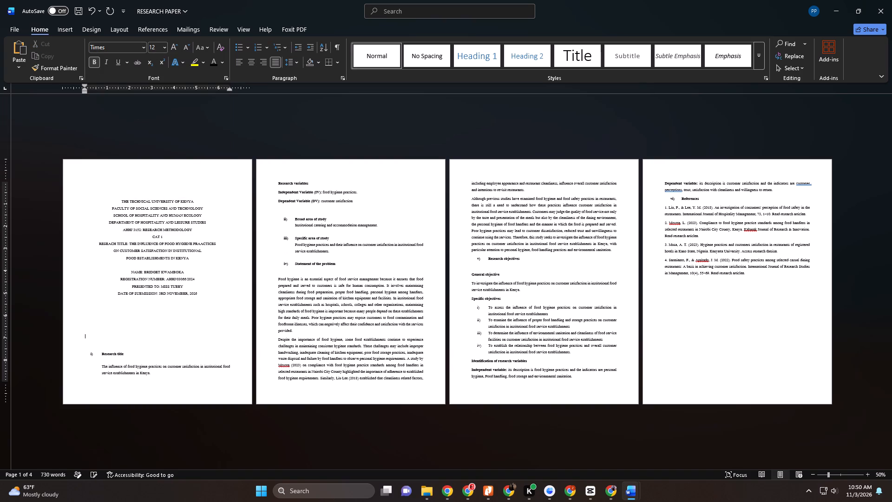
pyautogui.press('Return')
pyautogui.press('Return')
pyautogui.press('Return')
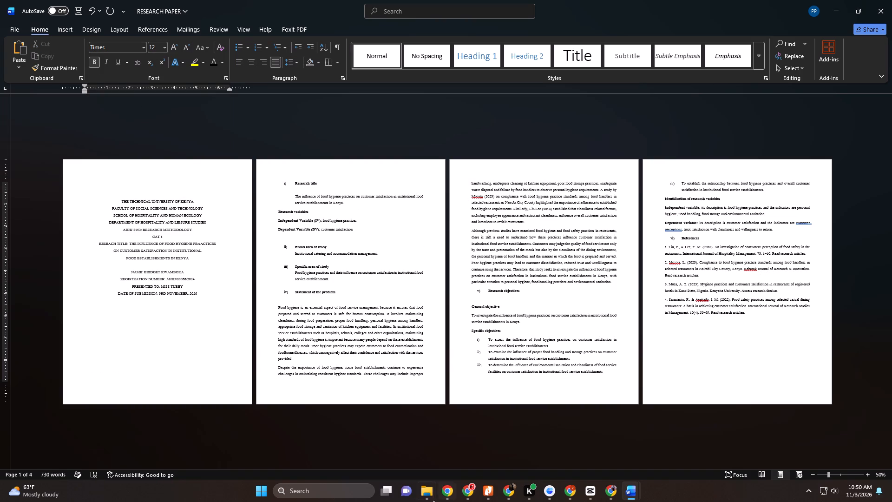
# Copy the university logo image IMG_1417 from the Desktop folder in File Explorer.
pyautogui.click(420, 489)
pyautogui.click(517, 434)
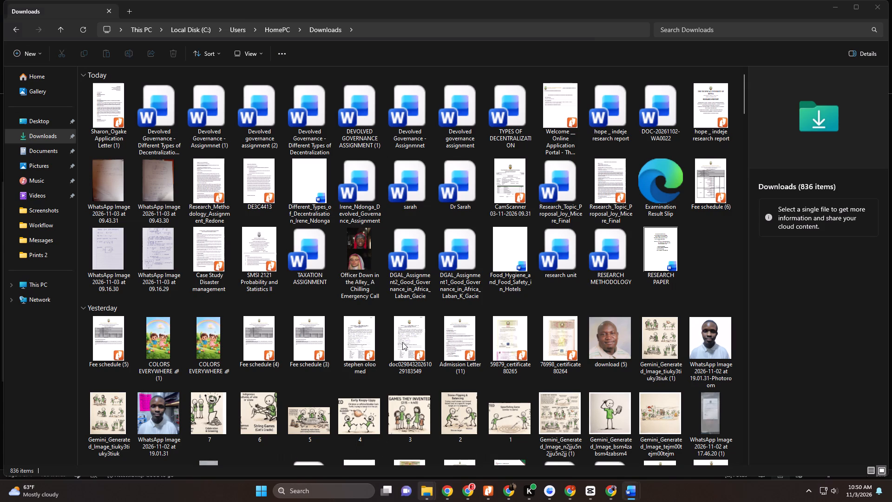
pyautogui.click(323, 438)
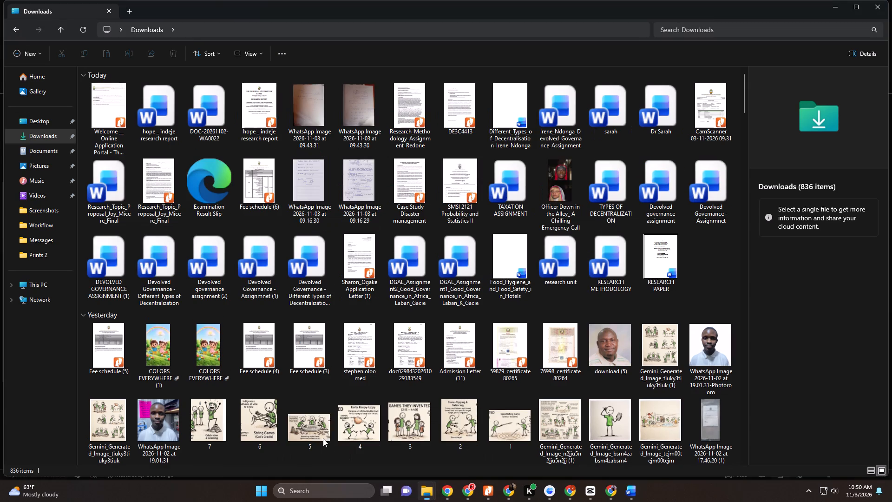
pyautogui.click(45, 118)
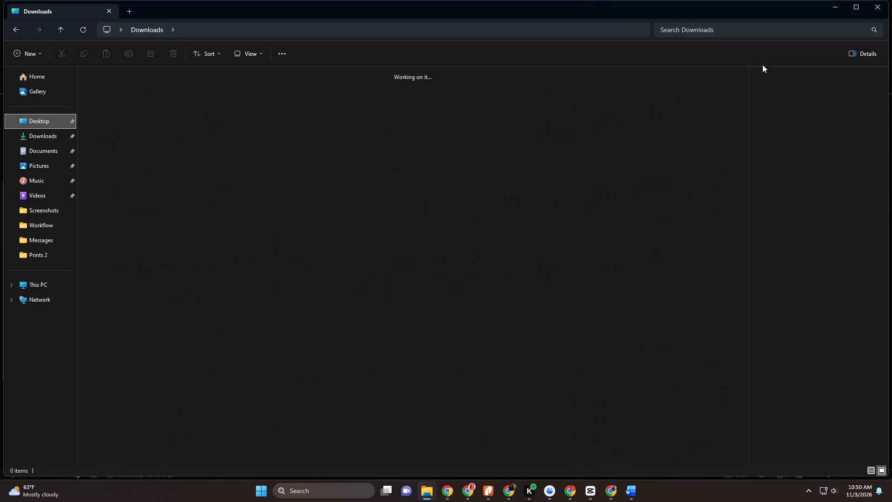
pyautogui.rightClick(701, 104)
pyautogui.rightClick(701, 104)
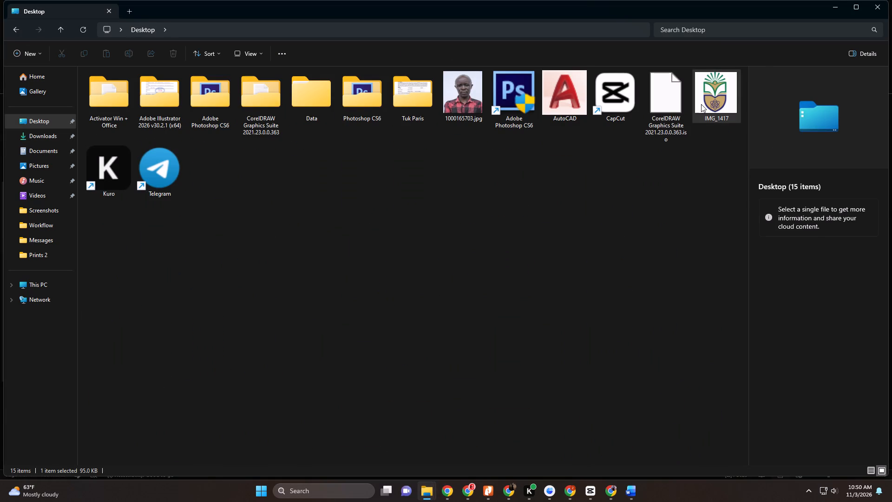
pyautogui.click(732, 108)
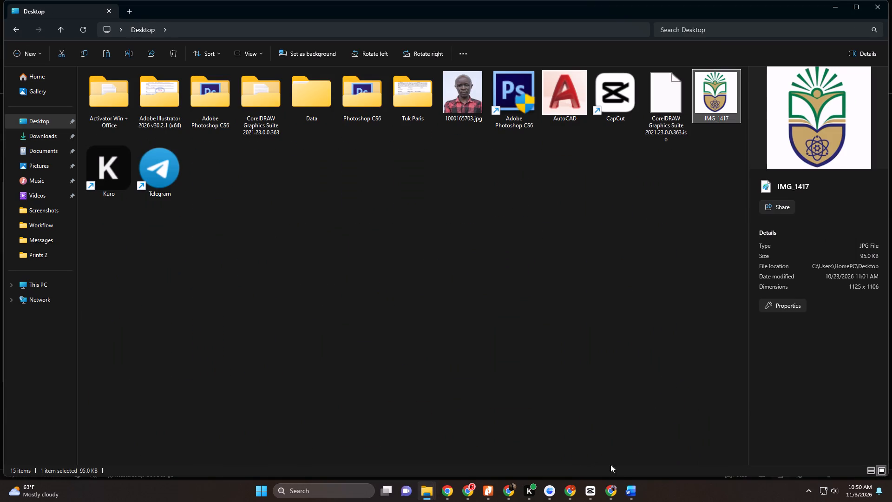
# Back in the Word research paper, paste the logo on the cover page just before THE TECHNICAL UNIVERSITY OF KENYA.
pyautogui.click(623, 485)
pyautogui.click(657, 451)
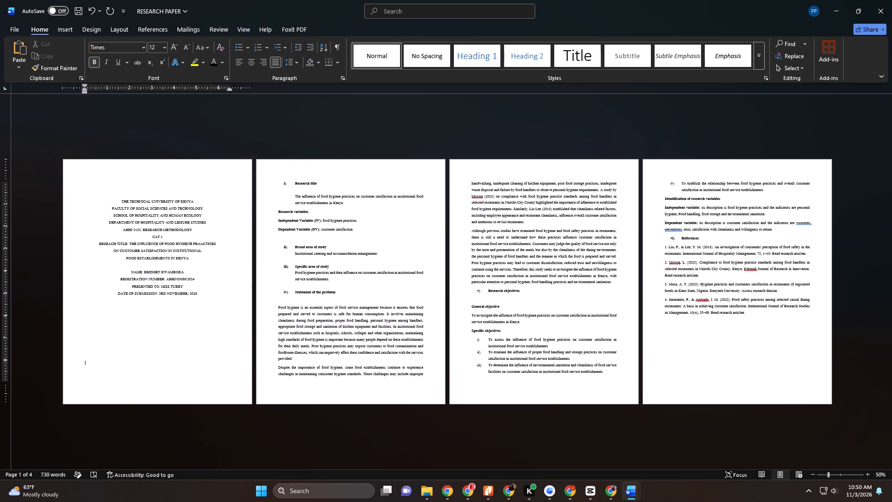
pyautogui.click(149, 190)
pyautogui.click(122, 202)
pyautogui.hotkey('ctrl', 'v')
pyautogui.click(151, 206)
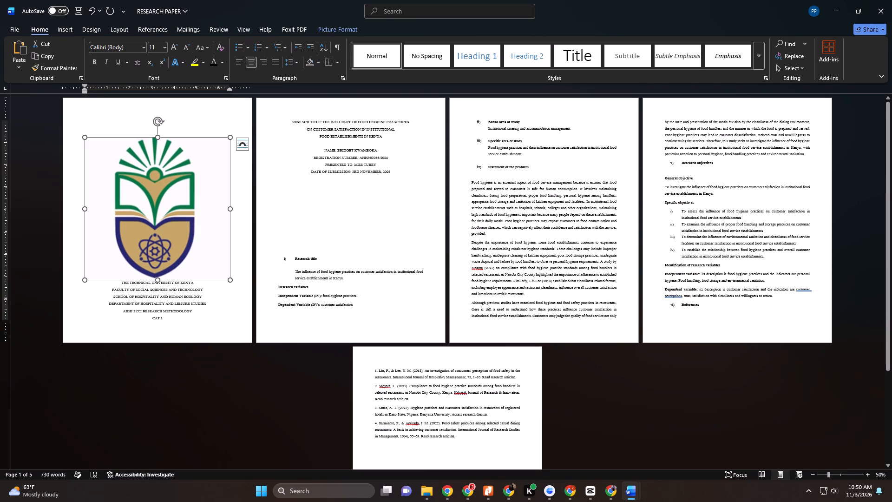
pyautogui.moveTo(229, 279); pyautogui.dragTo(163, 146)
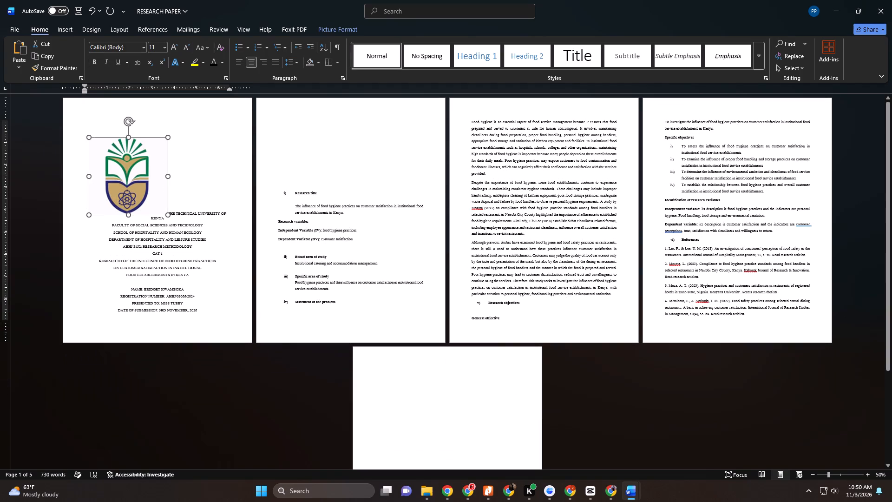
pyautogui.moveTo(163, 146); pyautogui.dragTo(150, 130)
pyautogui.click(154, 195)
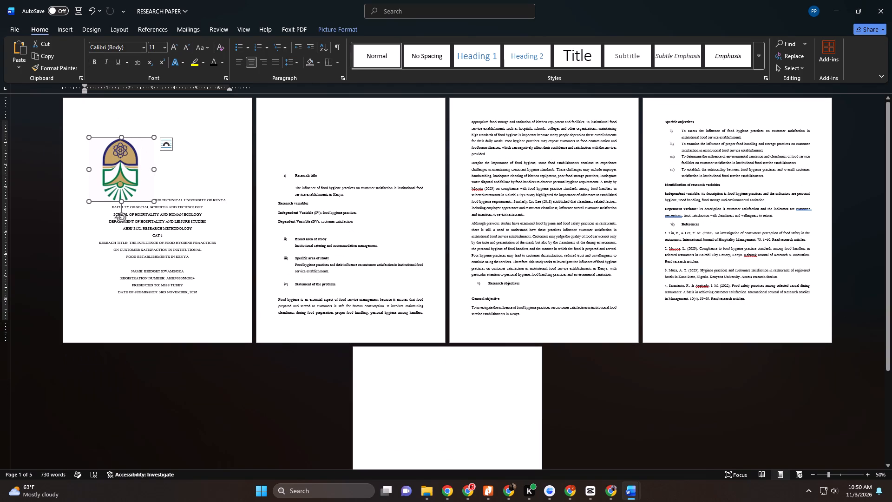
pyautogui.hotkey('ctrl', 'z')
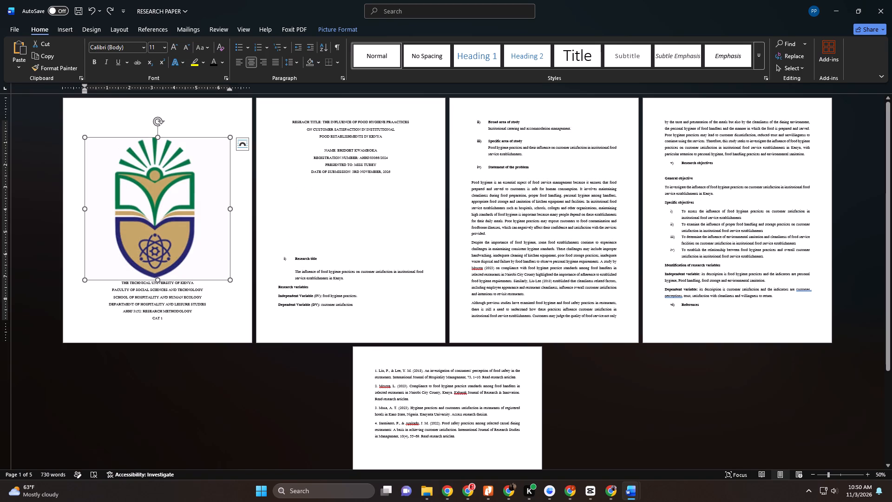
# Shrink the logo to a small emblem and place it on its own line above the university name.
pyautogui.moveTo(230, 280); pyautogui.dragTo(116, 145)
pyautogui.click(141, 166)
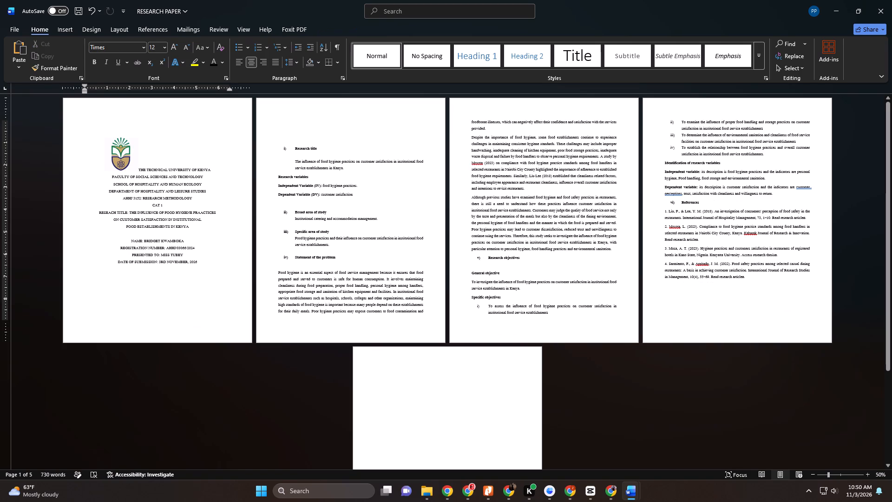
pyautogui.press('Left')
pyautogui.press('Return')
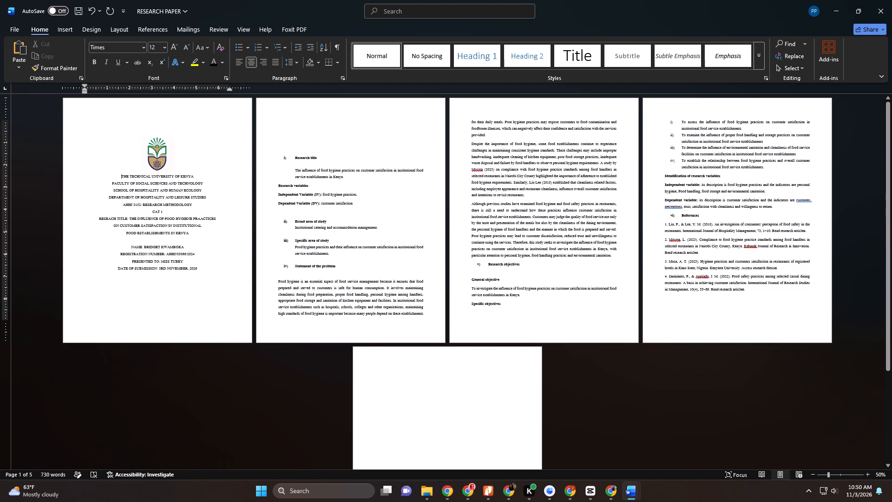
# Delete the blank lines above the Research title heading at the top of page two.
pyautogui.moveTo(294, 107); pyautogui.dragTo(327, 152)
pyautogui.press('Delete')
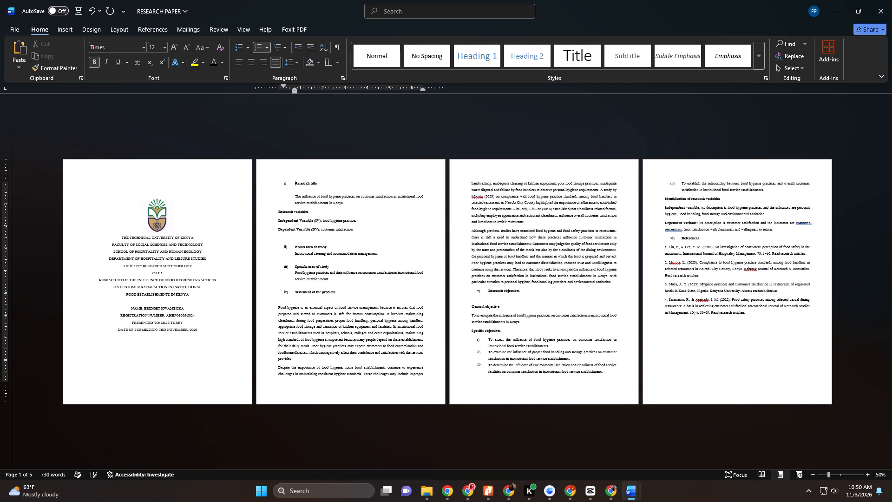
# Make all the cover page text bold.
pyautogui.moveTo(204, 342); pyautogui.dragTo(119, 190)
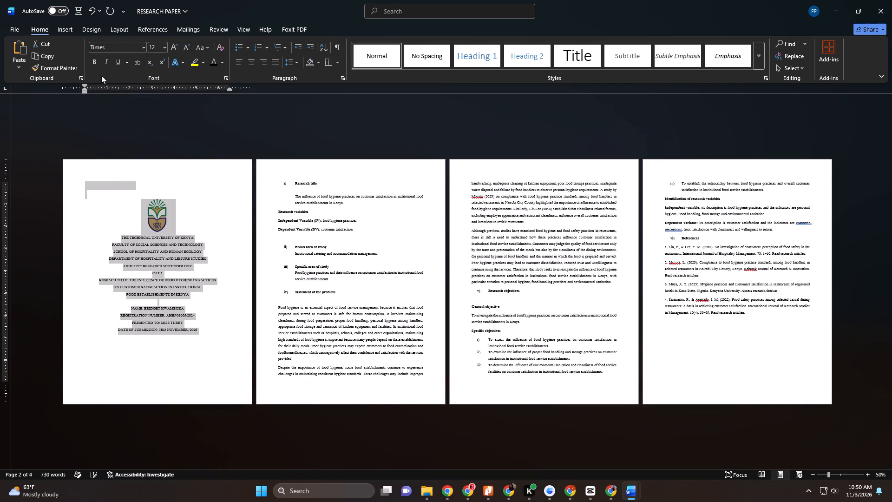
pyautogui.click(94, 61)
pyautogui.click(94, 61)
pyautogui.click(94, 61)
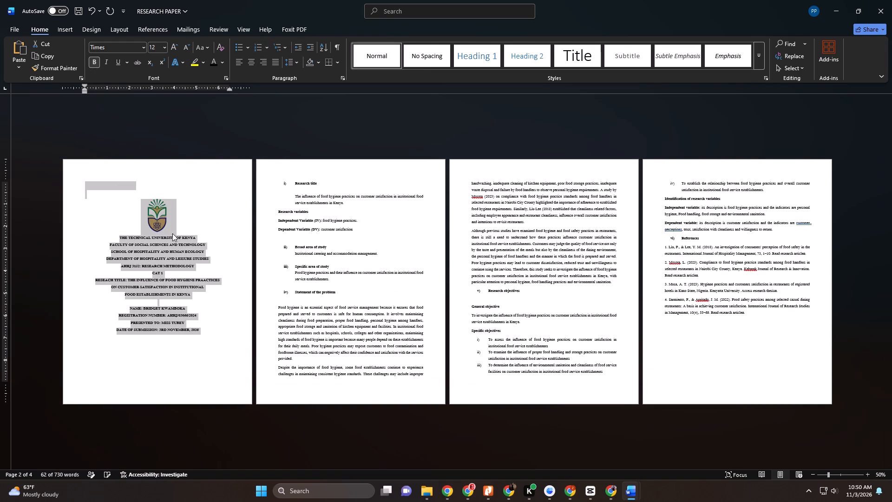
pyautogui.click(180, 241)
# Save the research paper.
pyautogui.hotkey('ctrl', 's')
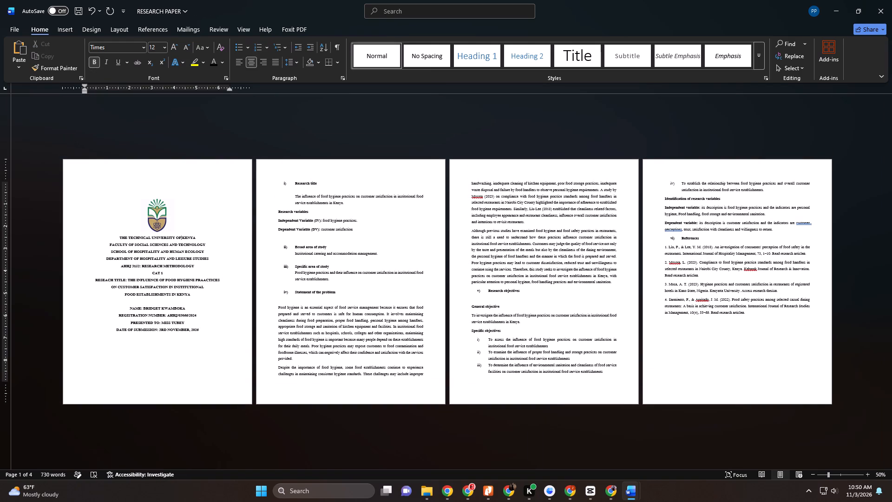
# Print one copy of all pages of the research paper, one-sided, on the EPSON L365 Series printer.
pyautogui.hotkey('ctrl', 'p')
pyautogui.click(113, 71)
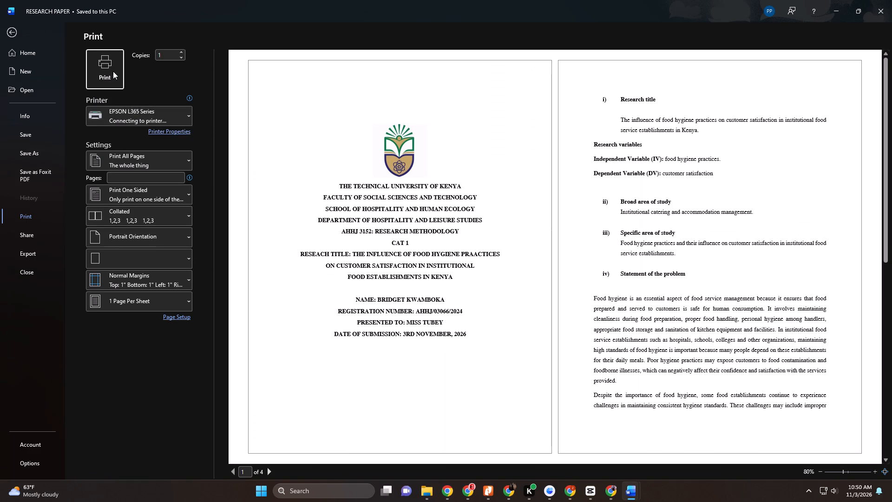
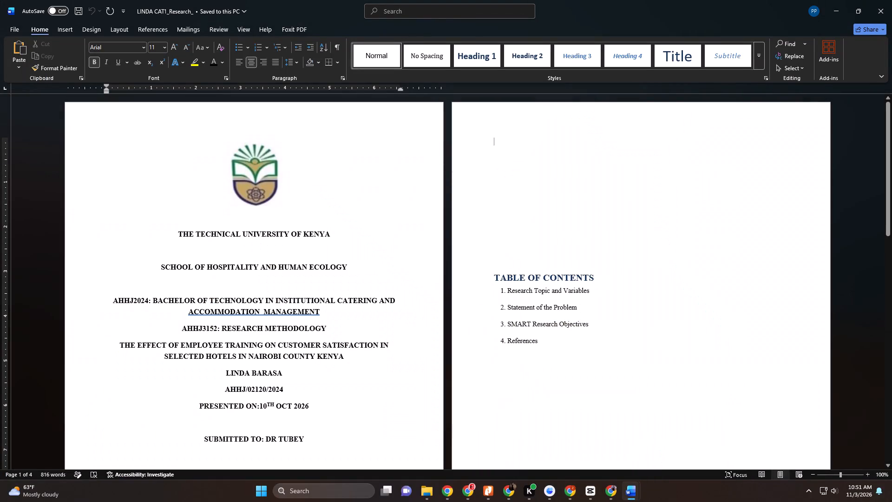
# Delete the blank space above the TABLE OF CONTENTS heading at the top of page two.
pyautogui.moveTo(547, 225); pyautogui.dragTo(561, 250)
pyautogui.press('Delete')
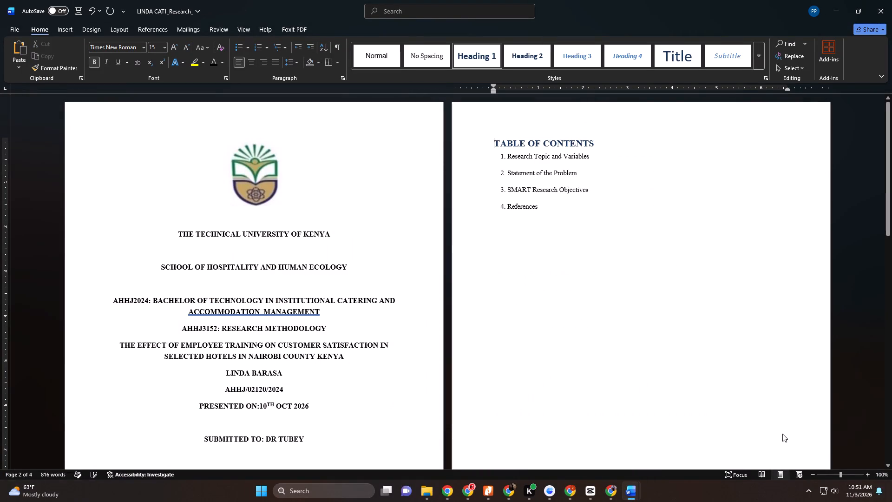
# Replace the presentation date on the cover page with 3 November 2026, correcting the month's capitalisation with the spelling suggestion.
pyautogui.tripleClick(811, 474)
pyautogui.doubleClick(811, 474)
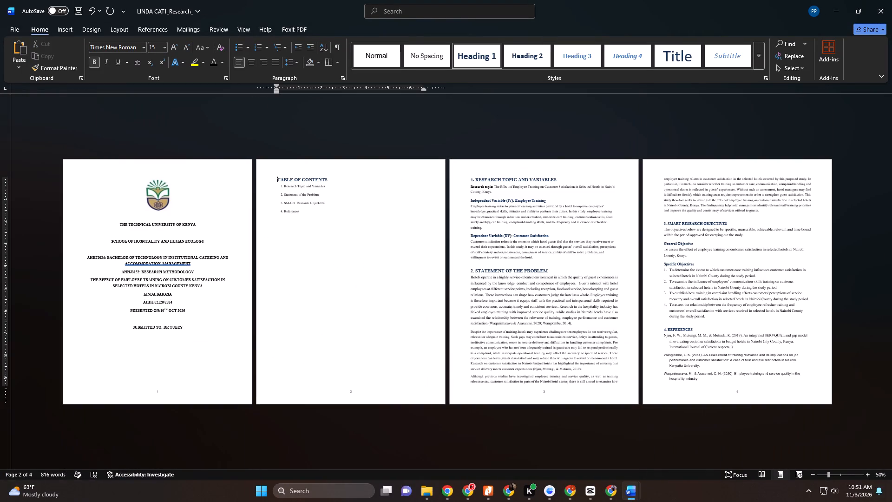
pyautogui.moveTo(188, 311); pyautogui.dragTo(162, 312)
pyautogui.write('3 november 2026')
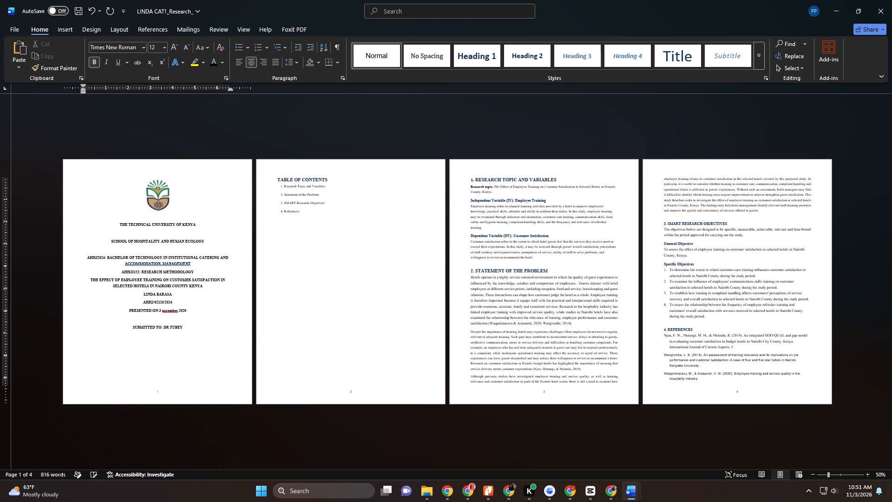
pyautogui.click(172, 314)
pyautogui.rightClick(172, 314)
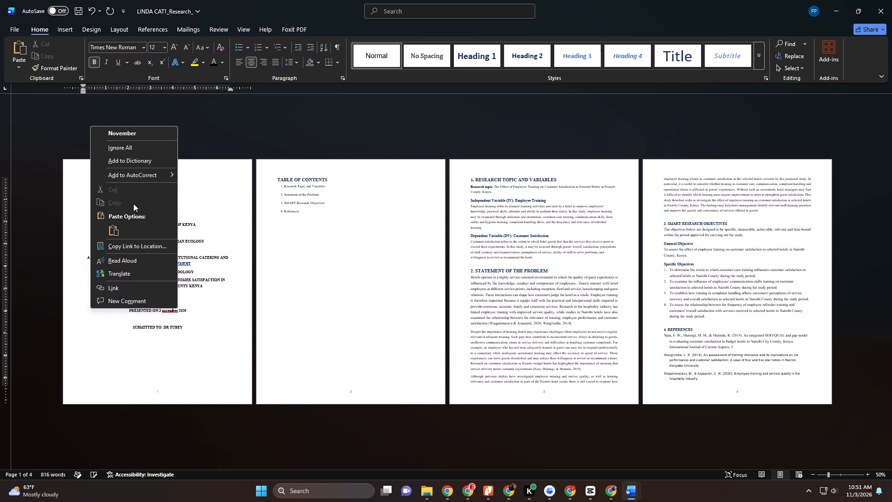
pyautogui.click(145, 133)
pyautogui.click(357, 286)
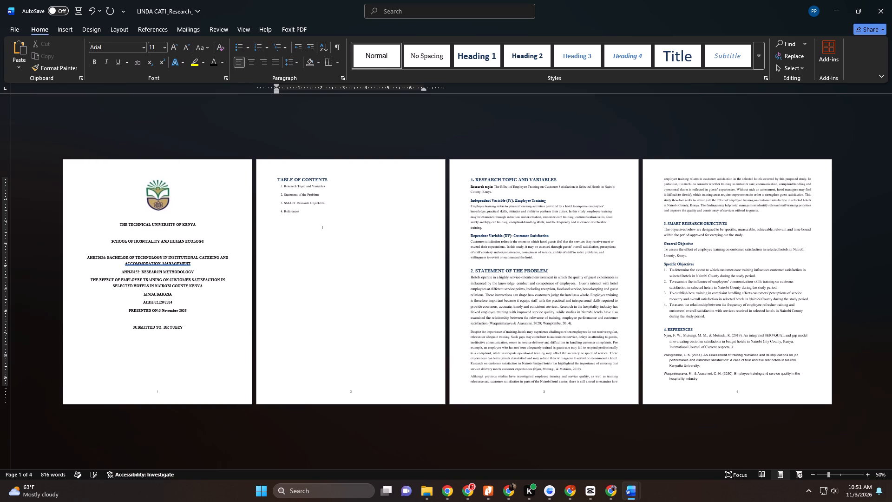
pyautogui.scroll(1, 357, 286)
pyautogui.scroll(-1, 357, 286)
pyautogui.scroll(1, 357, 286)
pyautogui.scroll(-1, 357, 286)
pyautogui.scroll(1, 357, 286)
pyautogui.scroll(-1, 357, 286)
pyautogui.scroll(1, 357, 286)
# Save the research paper.
pyautogui.hotkey('ctrl', 's')
# Print one copy of all pages of the research paper, one-sided, on the EPSON L365 Series printer.
pyautogui.hotkey('ctrl', 'p')
pyautogui.click(105, 68)
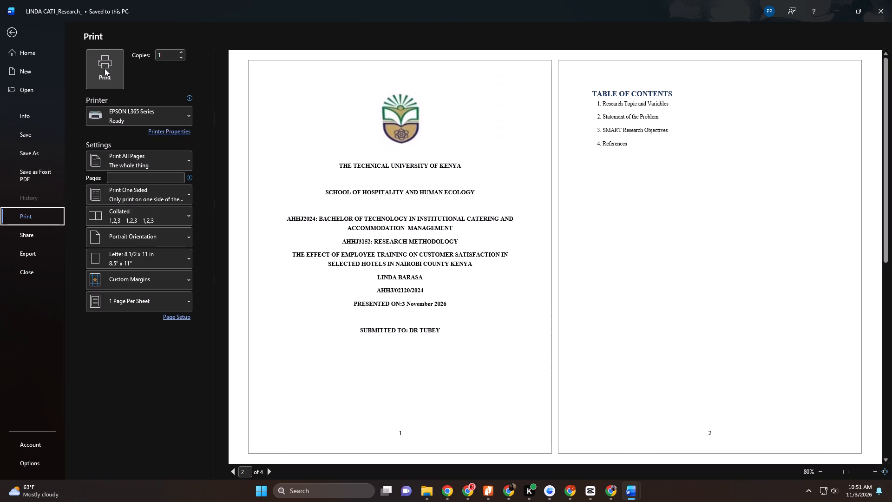
pyautogui.click(107, 65)
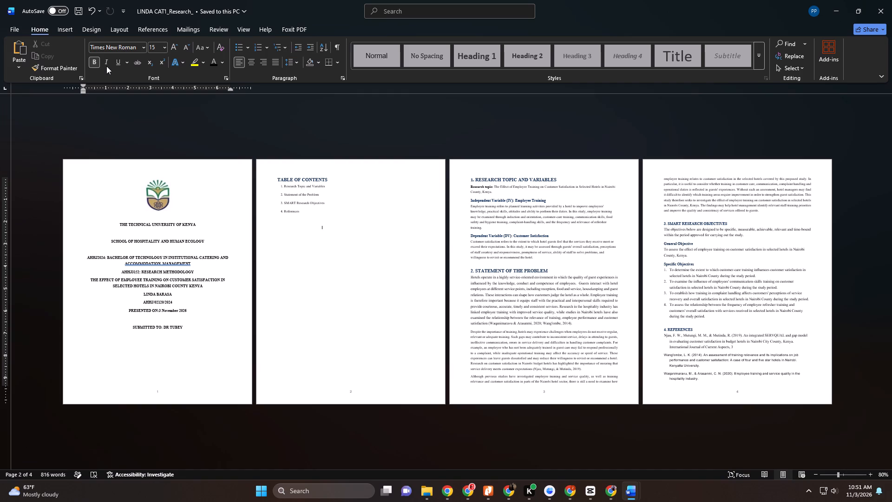
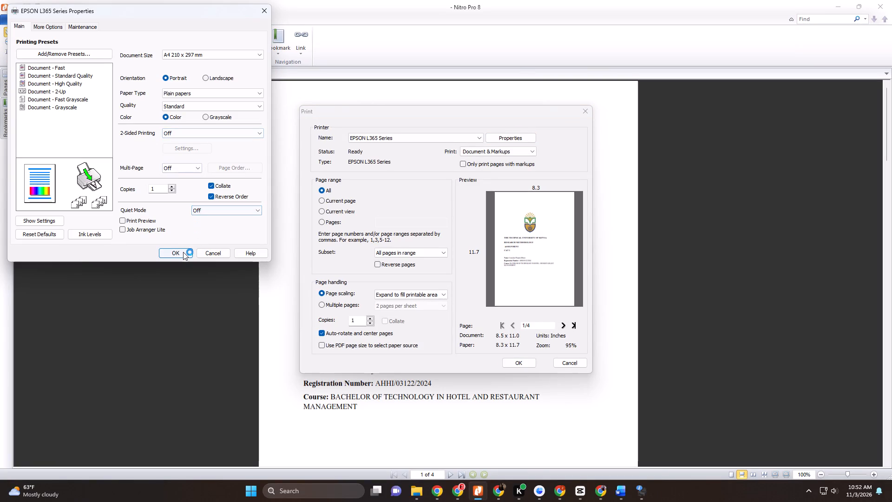
# Print one copy of all pages of the Research Methodology CAT 1 assignment PDF on the EPSON L365 Series printer.
pyautogui.click(513, 362)
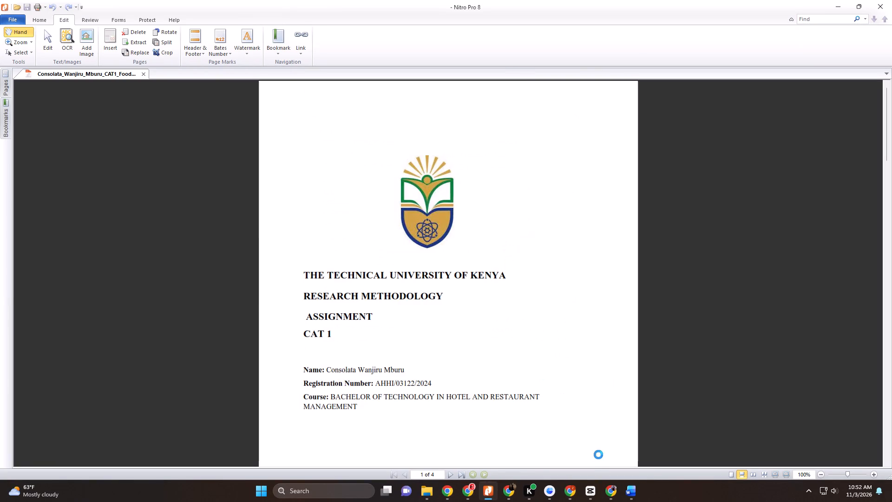
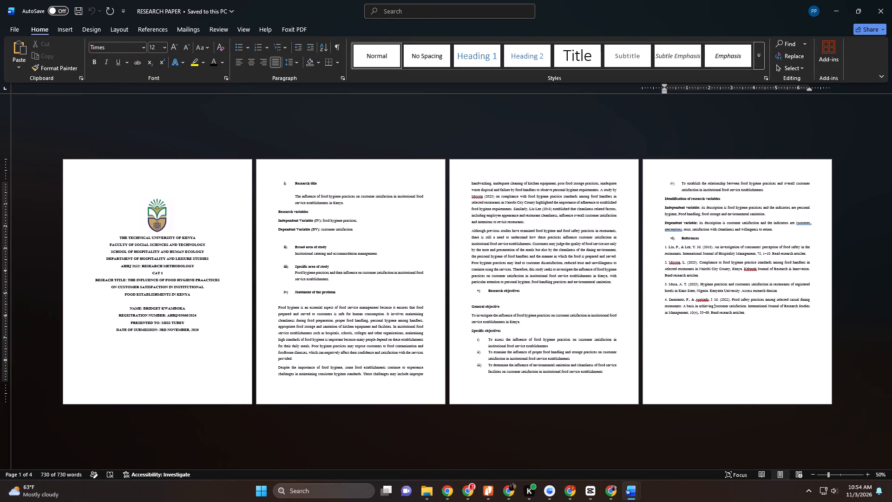
# Replace the body content from Research title to the last reference with the copied staff training and service delivery text, pasted as plain text.
pyautogui.moveTo(777, 323); pyautogui.dragTo(282, 180)
pyautogui.rightClick(308, 198)
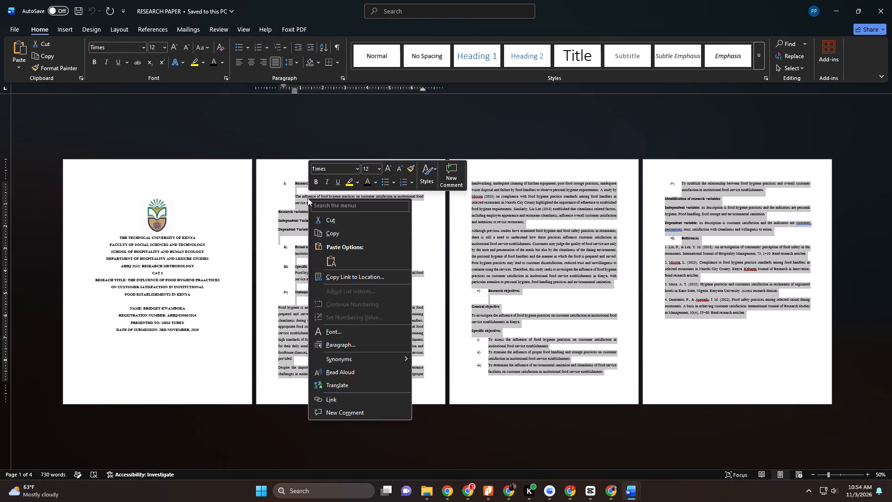
pyautogui.click(333, 262)
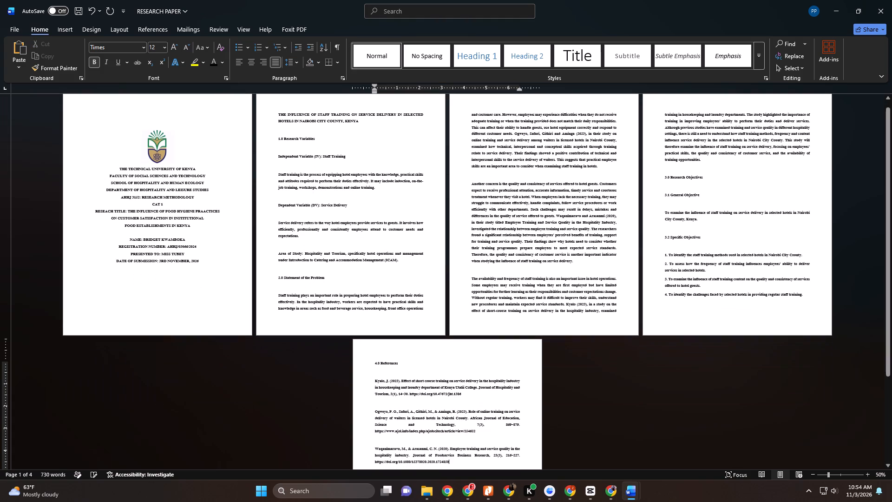
# Delete the blank lines between the headings and paragraphs of section 1.0 Research Variables, up to the Area of Study paragraph.
pyautogui.click(296, 218)
pyautogui.press('Delete')
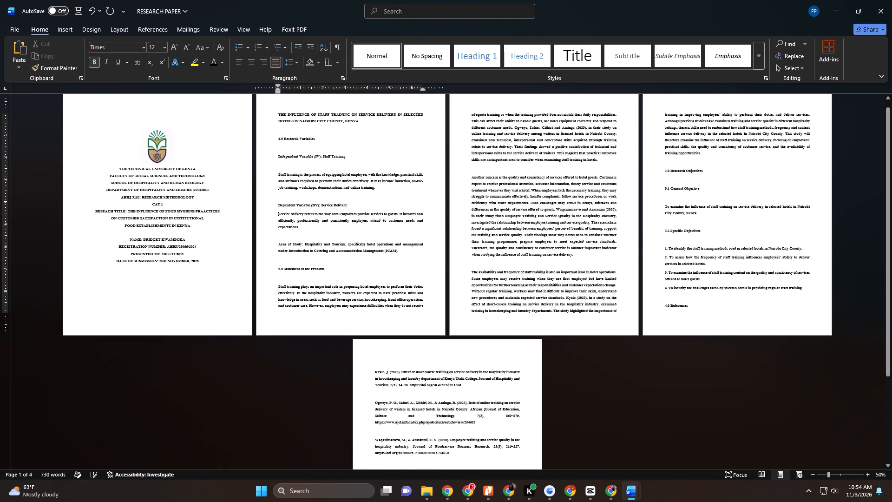
pyautogui.click(289, 200)
pyautogui.press('Delete')
pyautogui.click(291, 166)
pyautogui.press('Delete')
pyautogui.click(292, 148)
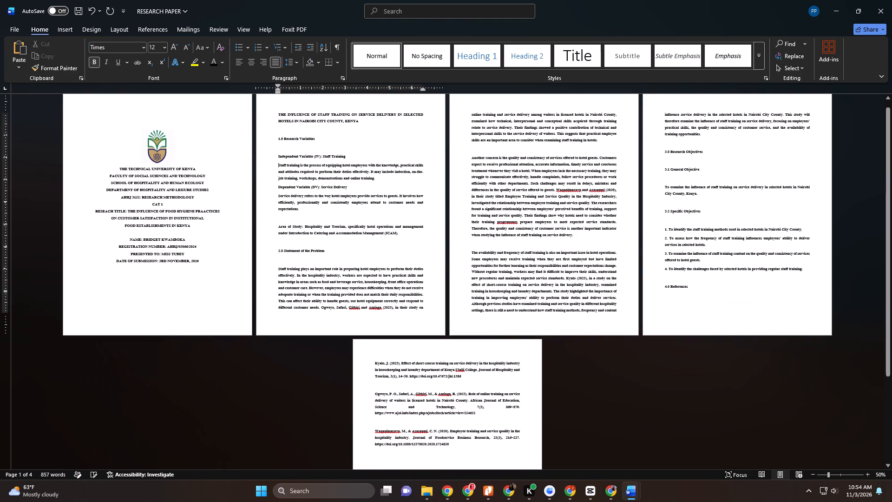
pyautogui.press('Delete')
pyautogui.click(293, 133)
pyautogui.press('Delete')
pyautogui.click(296, 201)
pyautogui.press('Delete')
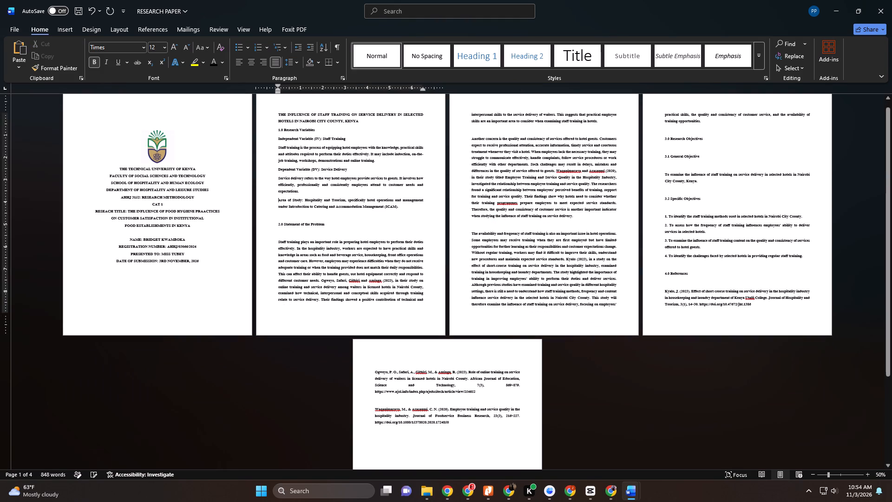
# Delete the blank lines around the 2.0 Statement of the Problem heading and before the paragraph on availability and frequency of training.
pyautogui.click(296, 216)
pyautogui.press('Delete')
pyautogui.click(294, 231)
pyautogui.click(299, 226)
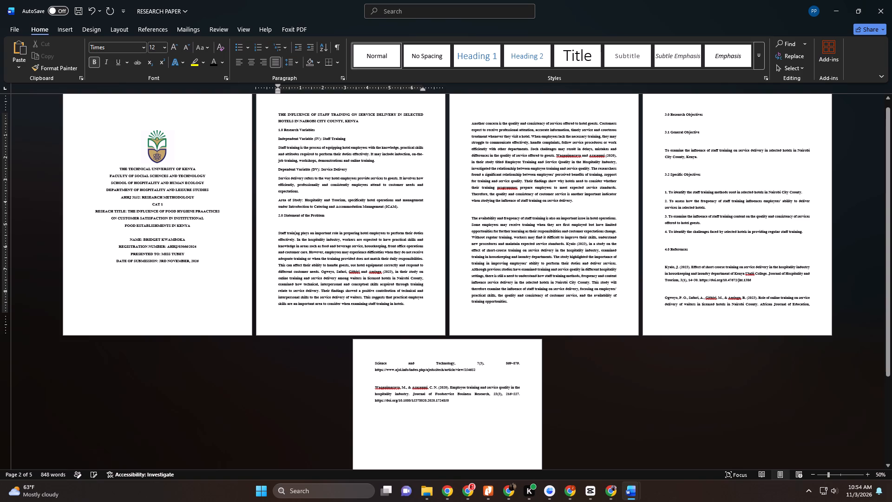
pyautogui.press('Delete')
pyautogui.click(541, 203)
pyautogui.press('Delete')
# Delete the blank lines around the 3.0 Research Objectives and 3.1 General Objective headings and before 3.2 Specific Objectives.
pyautogui.click(682, 150)
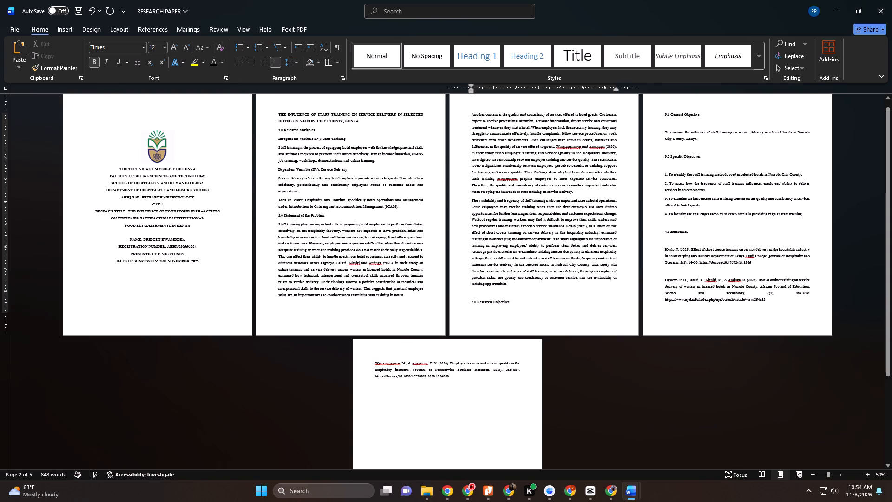
pyautogui.press('Delete')
pyautogui.click(676, 121)
pyautogui.press('Delete')
pyautogui.click(488, 293)
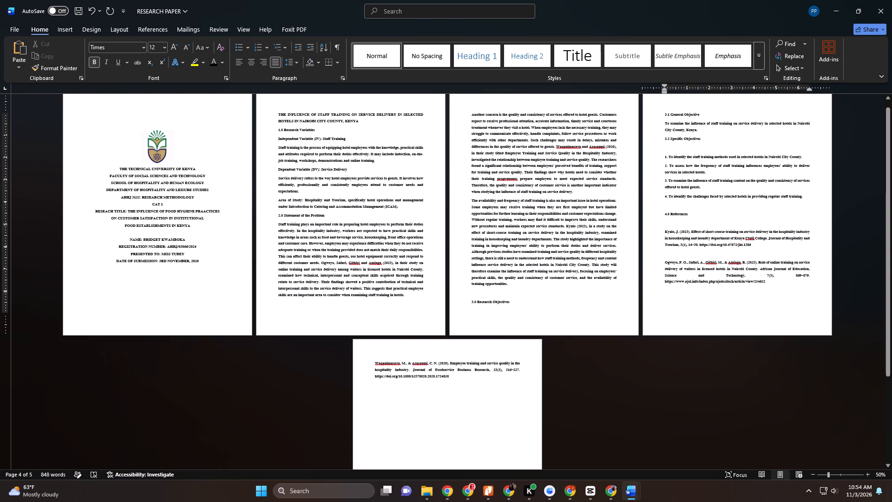
pyautogui.press('Delete')
pyautogui.click(487, 302)
pyautogui.press('Delete')
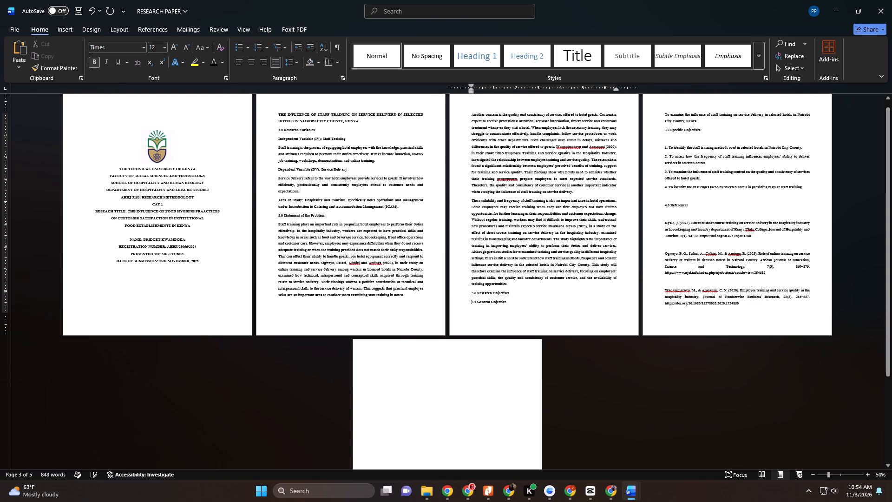
# Delete the blank lines below 3.2 Specific Objectives, around the 4.0 References heading and between the reference entries.
pyautogui.click(675, 217)
pyautogui.press('Delete')
pyautogui.click(676, 198)
pyautogui.press('Delete')
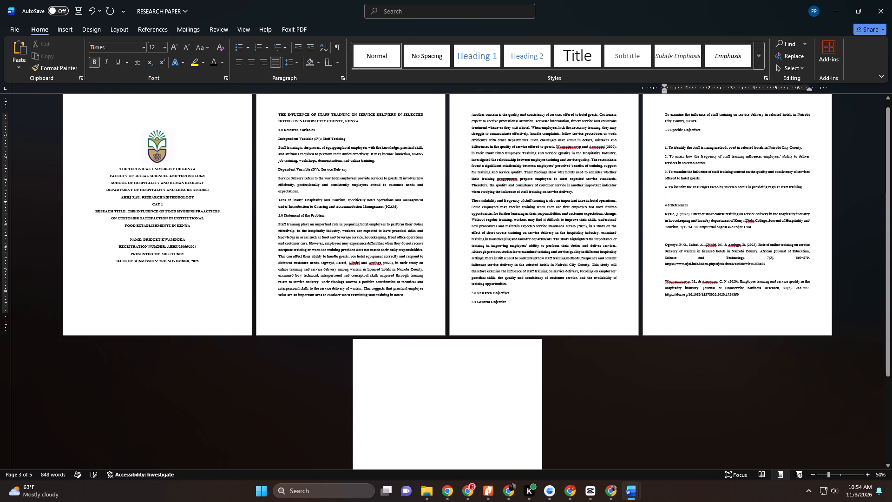
pyautogui.click(667, 143)
pyautogui.press('Delete')
pyautogui.click(678, 218)
pyautogui.press('Delete')
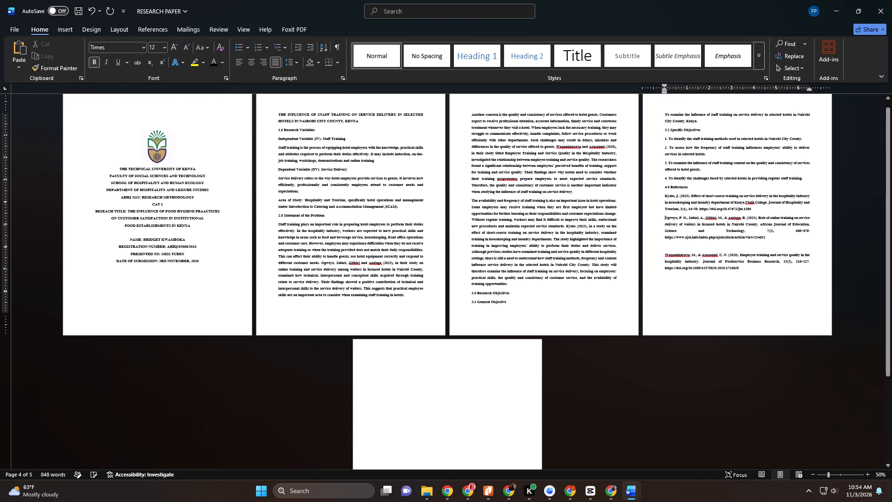
pyautogui.click(675, 250)
pyautogui.press('Delete')
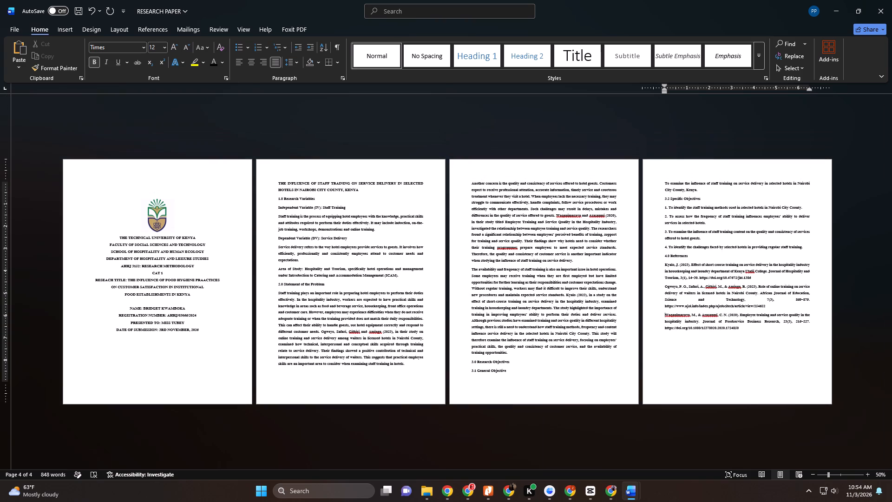
# Remove bold formatting from the entire document.
pyautogui.moveTo(646, 351); pyautogui.dragTo(643, 260)
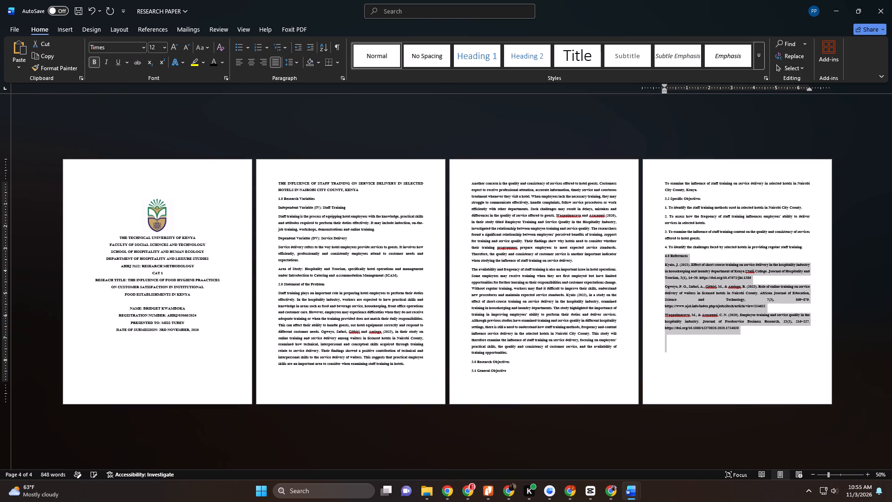
pyautogui.click(344, 346)
pyautogui.hotkey('ctrl', 'a')
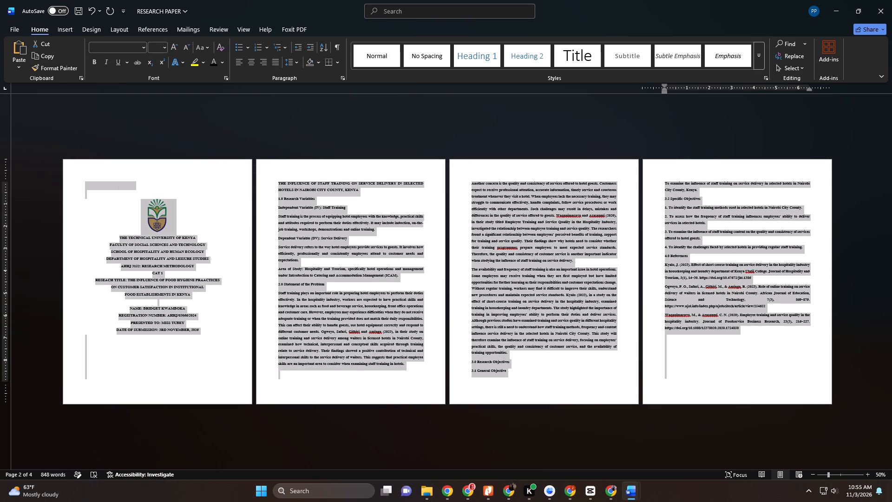
pyautogui.click(95, 59)
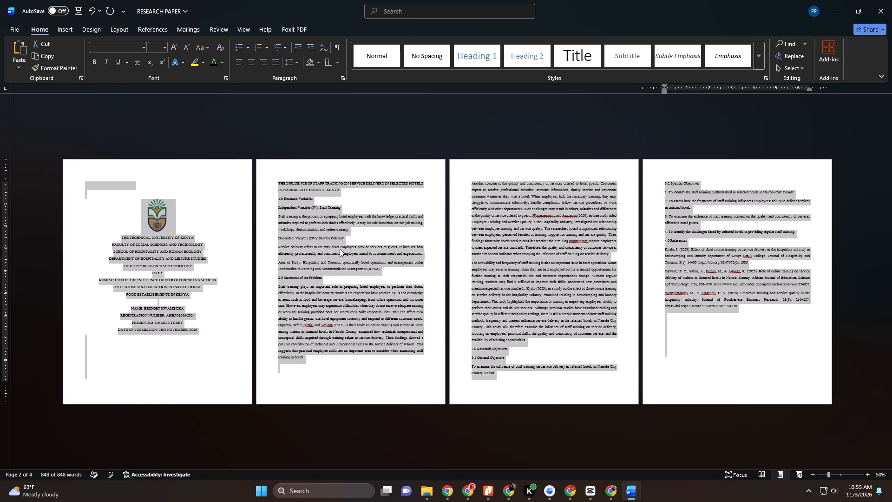
pyautogui.click(346, 278)
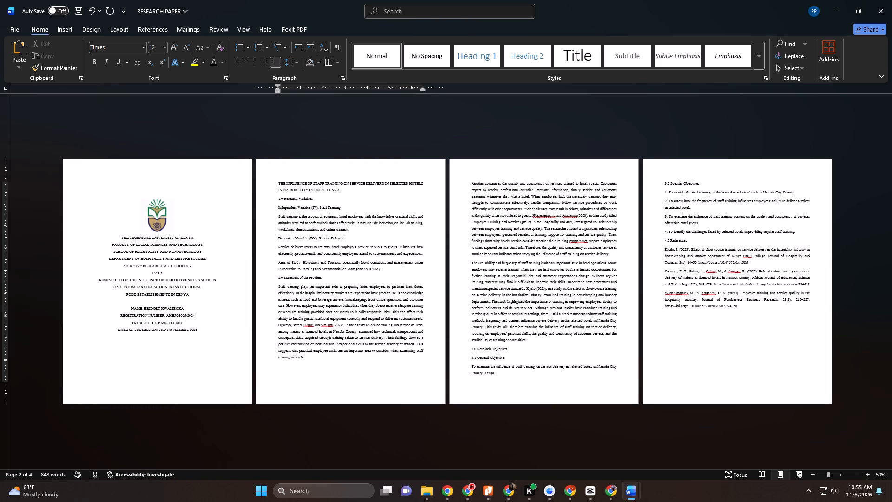
# Bold the paragraph under 2.0 Statement of the Problem on page two.
pyautogui.moveTo(315, 366); pyautogui.dragTo(268, 284)
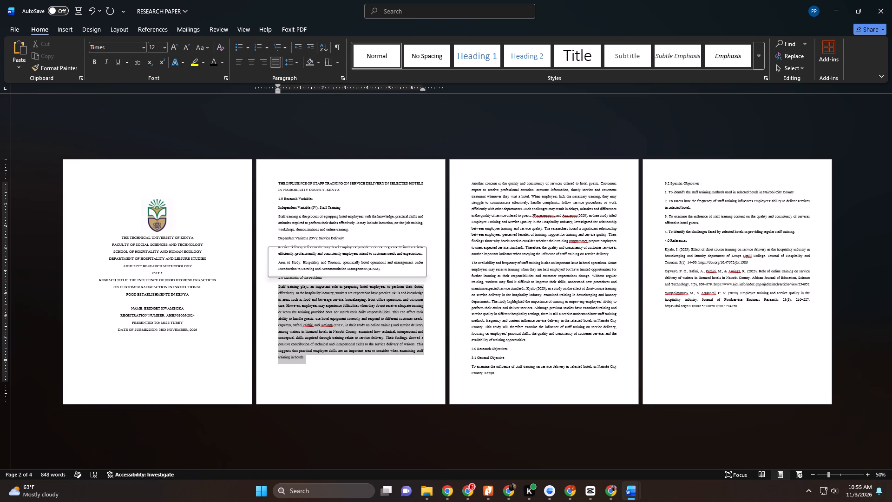
pyautogui.click(274, 265)
pyautogui.click(471, 290)
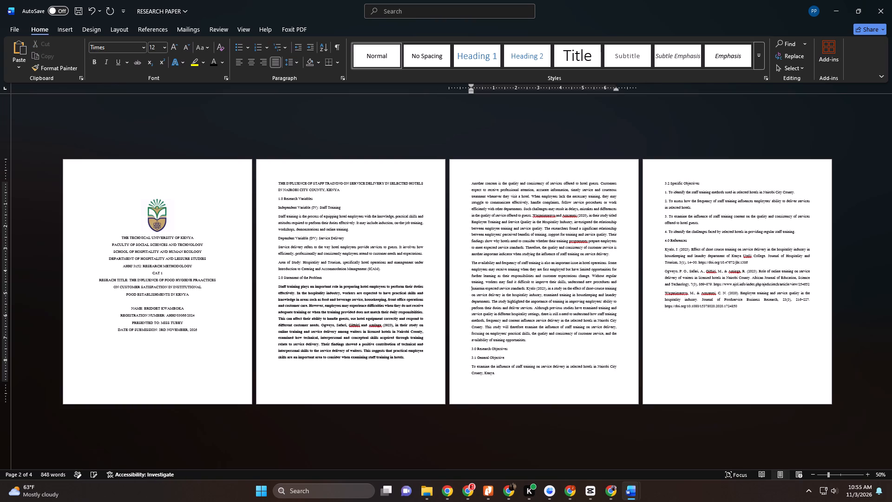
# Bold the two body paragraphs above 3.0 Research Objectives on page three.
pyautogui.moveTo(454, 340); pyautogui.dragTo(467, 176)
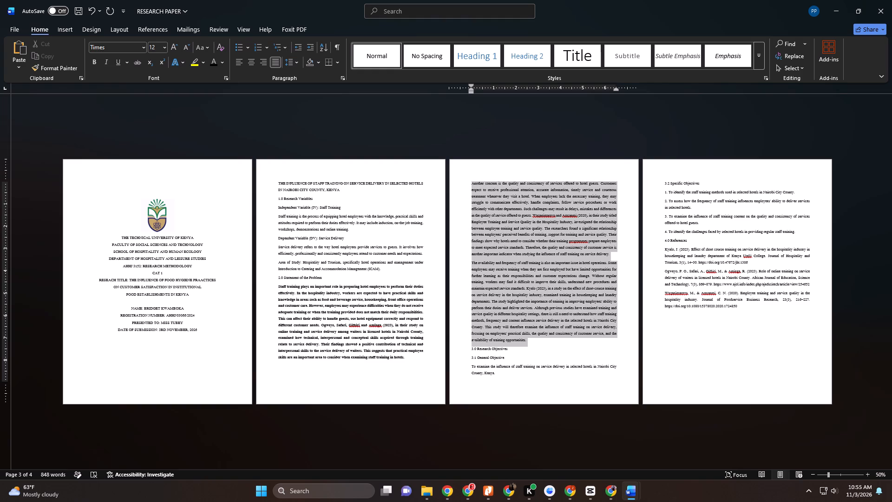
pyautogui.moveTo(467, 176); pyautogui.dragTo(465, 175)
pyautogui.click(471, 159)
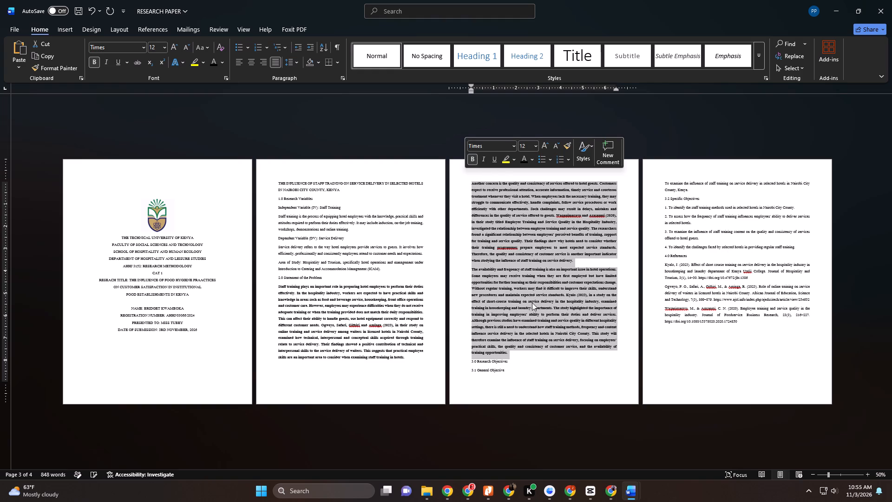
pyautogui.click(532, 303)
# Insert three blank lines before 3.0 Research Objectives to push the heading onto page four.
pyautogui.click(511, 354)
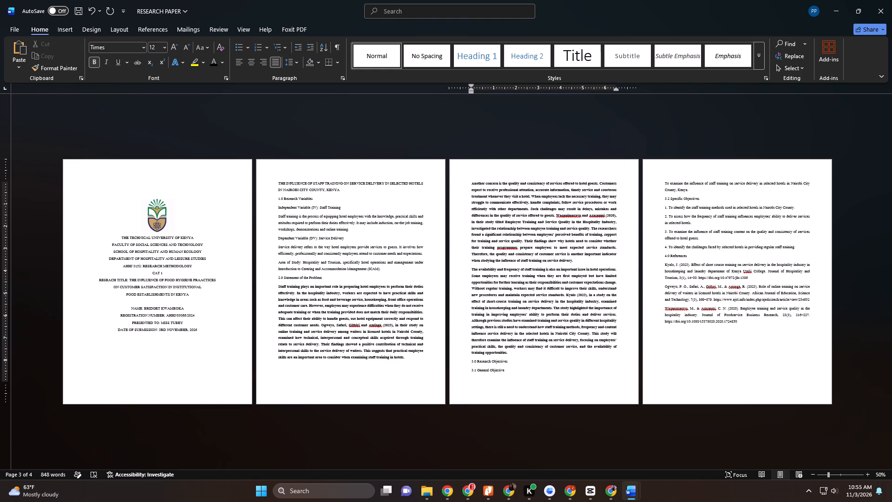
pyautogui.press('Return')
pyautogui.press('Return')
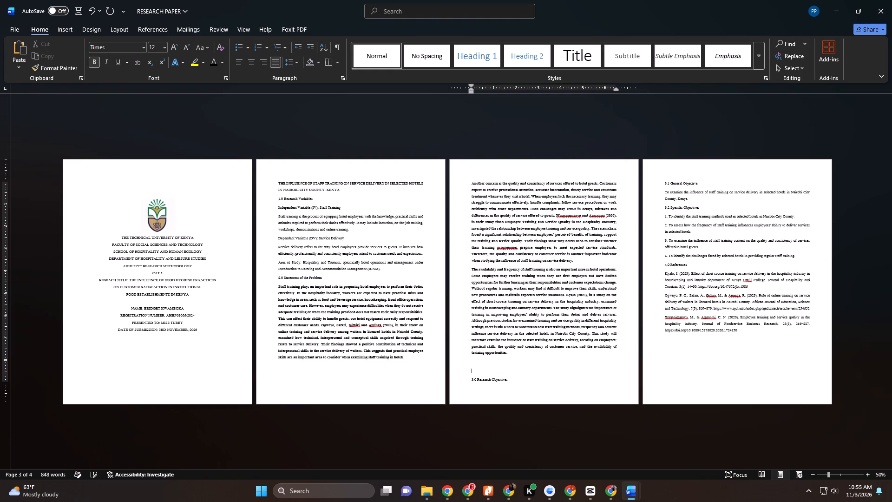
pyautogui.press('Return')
# Delete the empty space after the last reference to remove the blank fifth page.
pyautogui.click(746, 284)
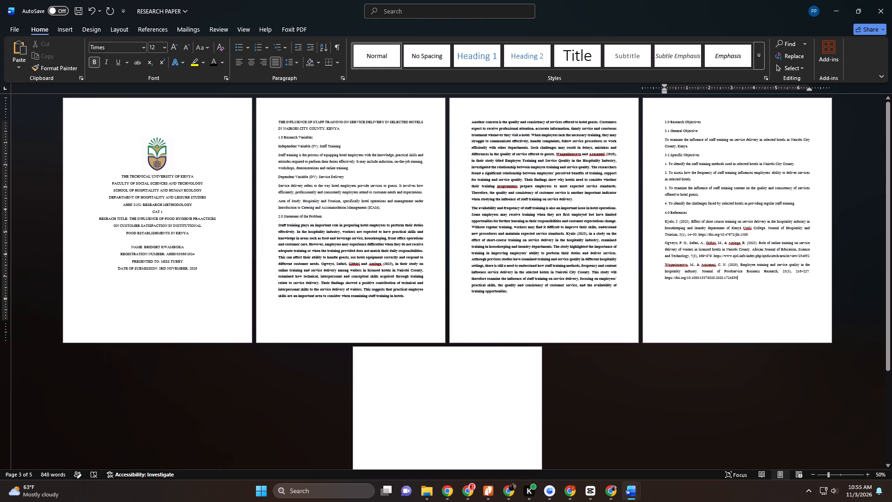
pyautogui.press('Delete')
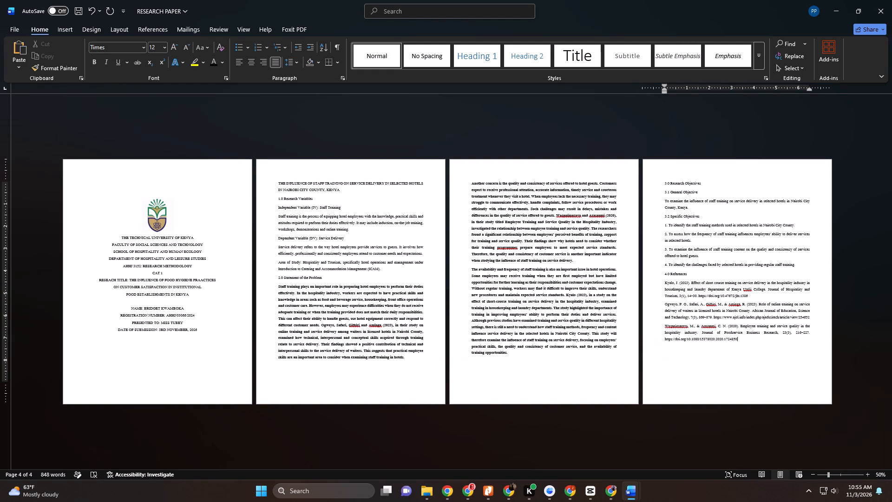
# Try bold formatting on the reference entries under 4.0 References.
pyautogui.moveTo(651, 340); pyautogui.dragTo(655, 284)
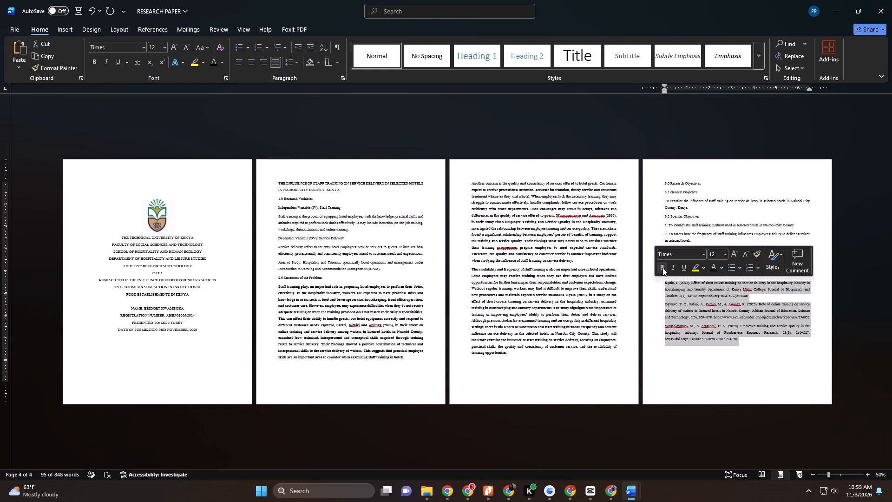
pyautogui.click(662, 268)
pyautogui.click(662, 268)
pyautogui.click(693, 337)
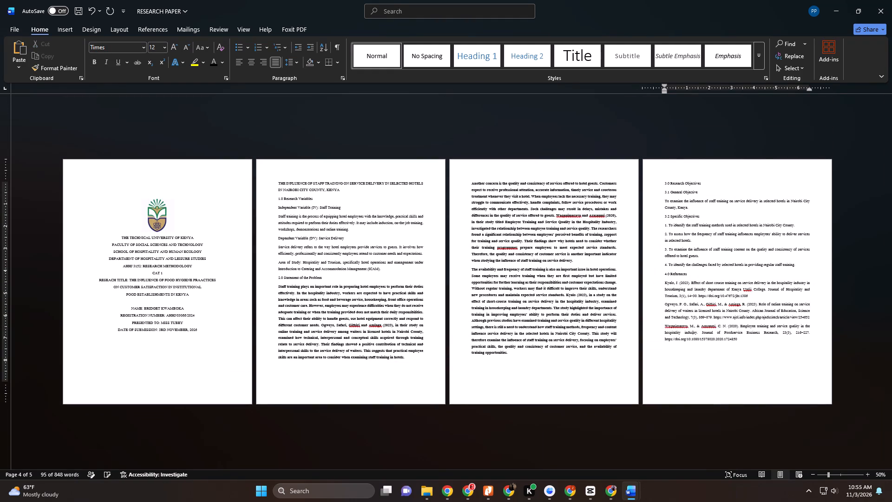
# Bold the 4.0 References heading and the fourth specific objective just above it.
pyautogui.click(654, 272)
pyautogui.click(659, 255)
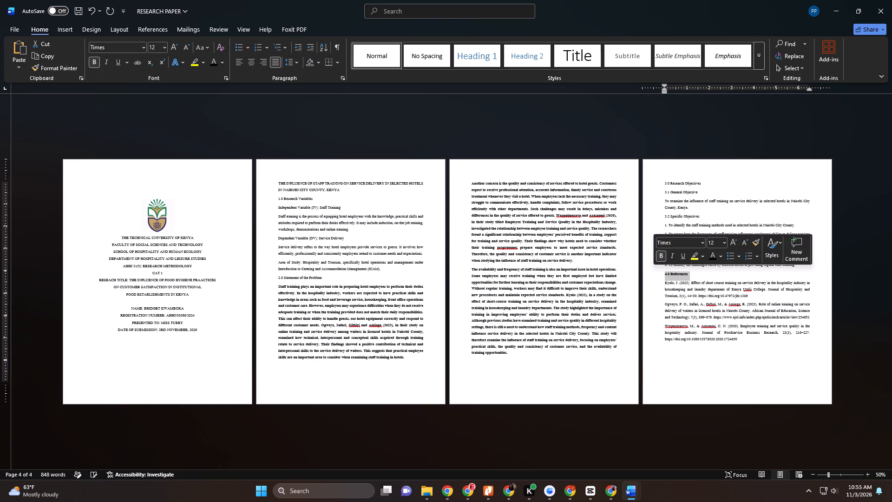
pyautogui.click(645, 259)
pyautogui.click(644, 261)
pyautogui.click(645, 265)
pyautogui.click(654, 251)
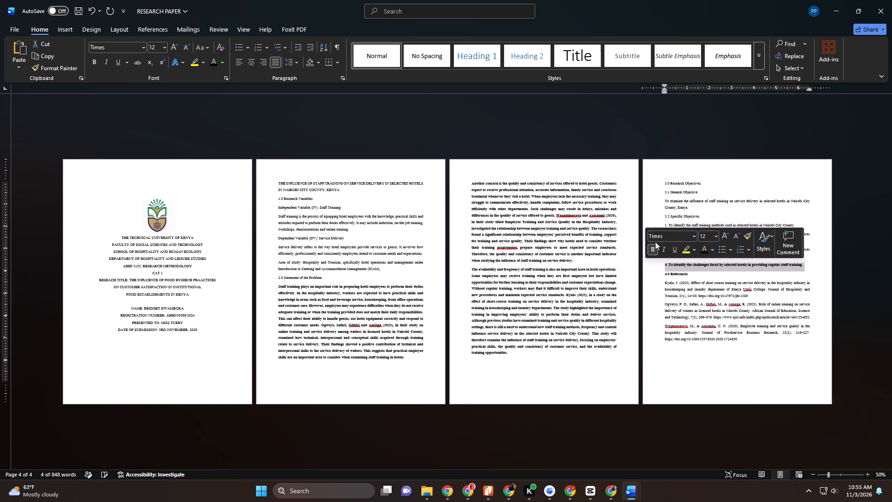
# Bold the headings 3.2 Specific Objectives, 3.1 General Objective and 3.0 Research Objectives.
pyautogui.click(651, 217)
pyautogui.click(658, 200)
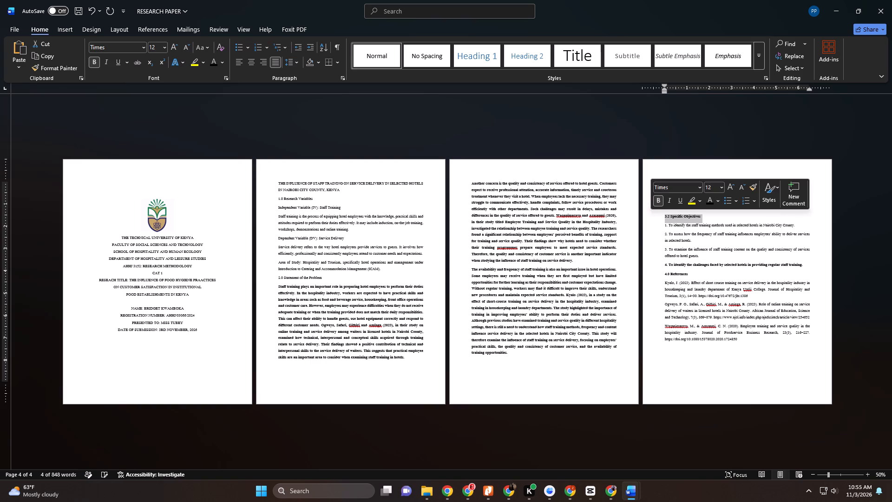
pyautogui.scroll(2, 656, 245)
pyautogui.click(694, 247)
pyautogui.click(655, 191)
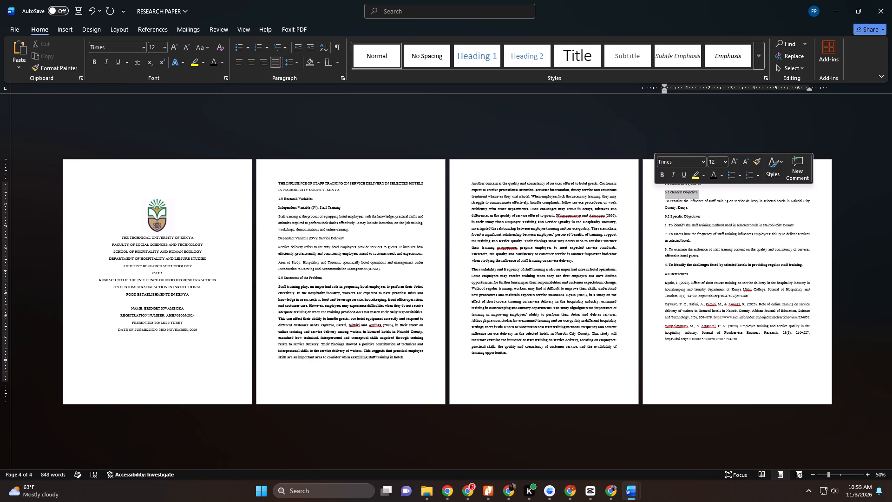
pyautogui.click(664, 172)
pyautogui.click(644, 181)
pyautogui.click(652, 167)
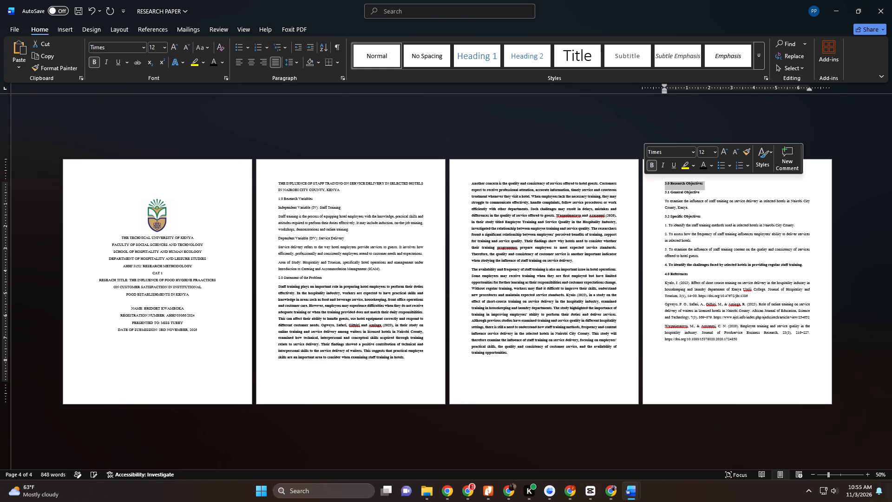
# Remove bold from the two body paragraphs on page three.
pyautogui.moveTo(523, 366); pyautogui.dragTo(474, 267)
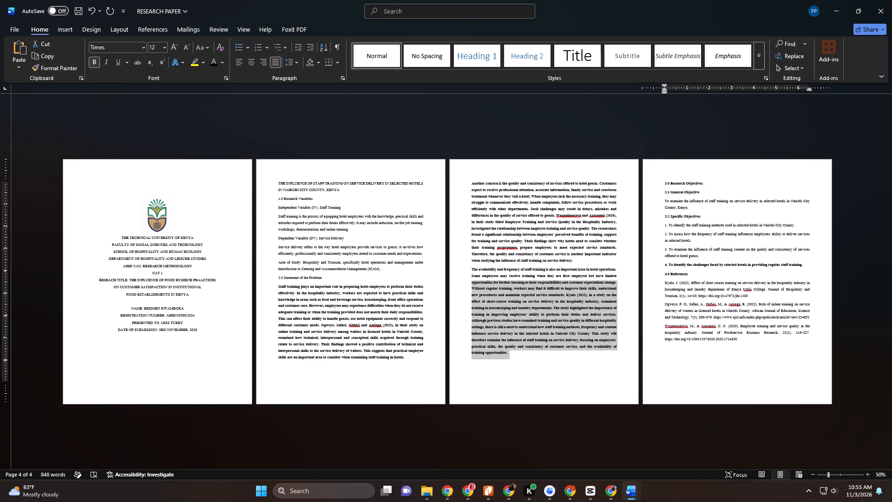
pyautogui.moveTo(474, 267); pyautogui.dragTo(471, 182)
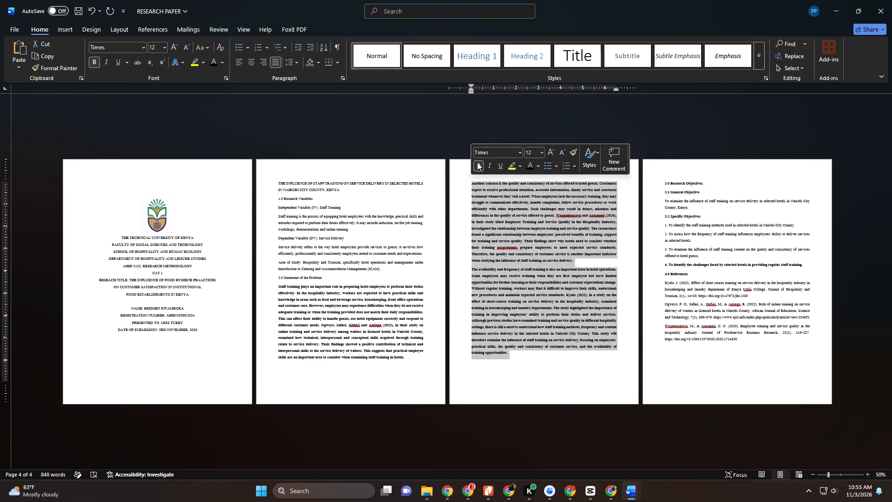
pyautogui.click(477, 162)
pyautogui.click(519, 283)
# Delete the blank lines between the last paragraph on page three and the 3.0 Research Objectives heading.
pyautogui.click(483, 356)
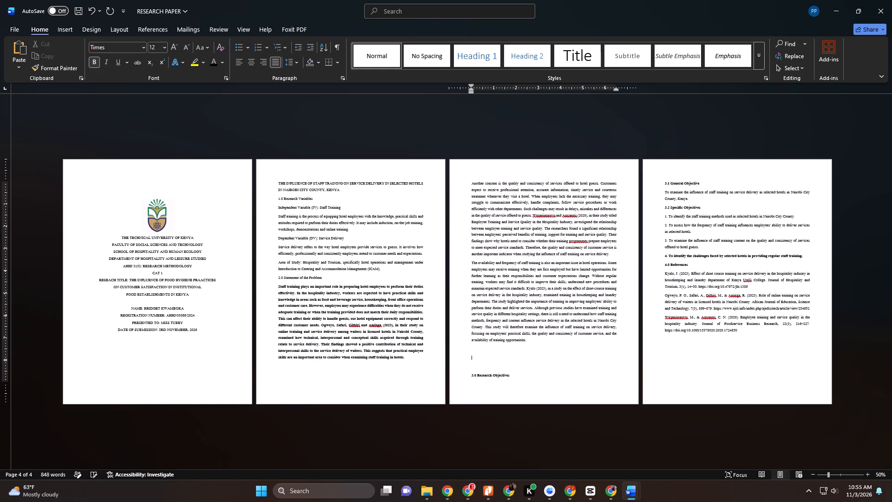
pyautogui.moveTo(483, 349); pyautogui.dragTo(495, 367)
pyautogui.press('Delete')
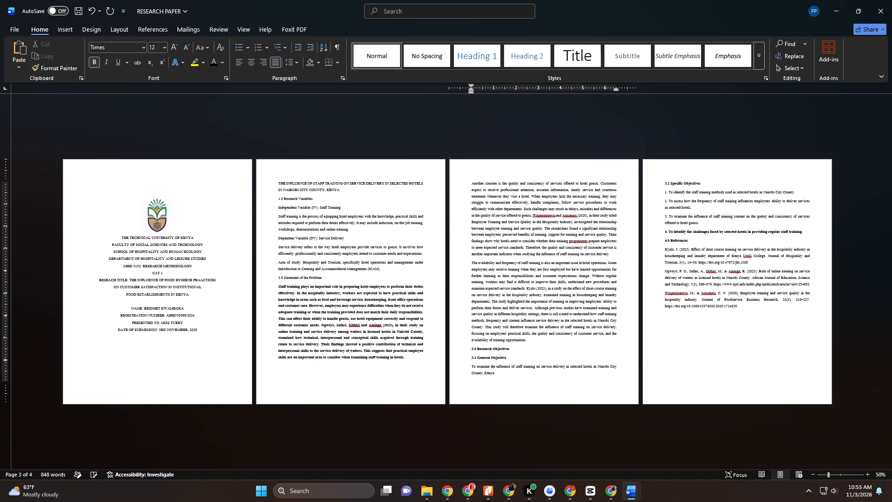
# Insert a page break before the 3.0 Research Objectives heading.
pyautogui.hotkey('ctrl', 'Return')
# Remove bold from the body paragraph under 2.0 Statement of the Problem on page two.
pyautogui.scroll(-1, 407, 297)
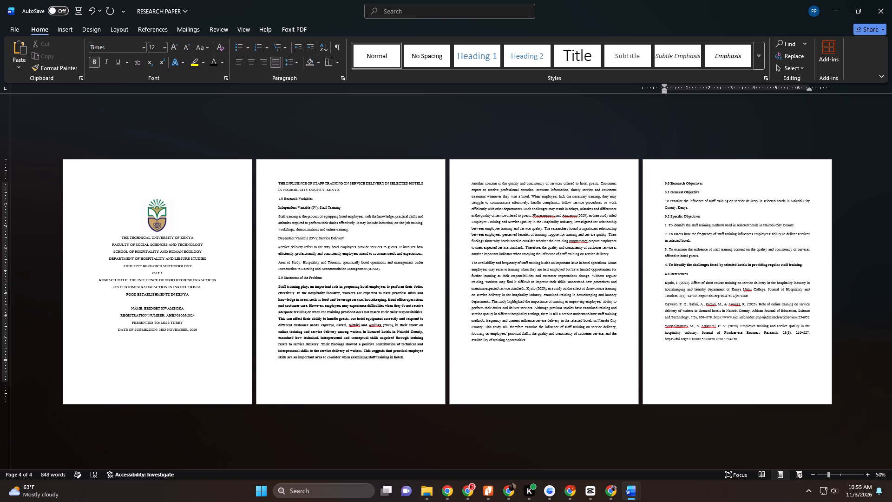
pyautogui.moveTo(262, 366); pyautogui.dragTo(268, 283)
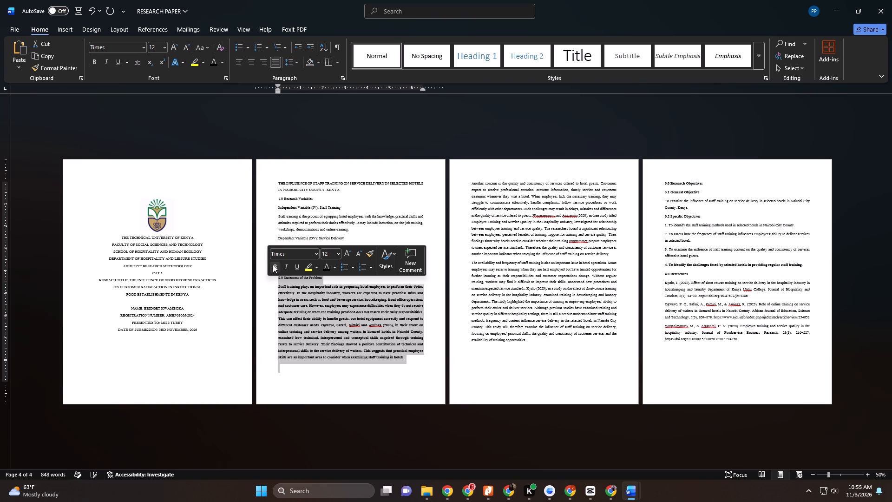
pyautogui.click(273, 264)
pyautogui.click(273, 264)
pyautogui.click(254, 271)
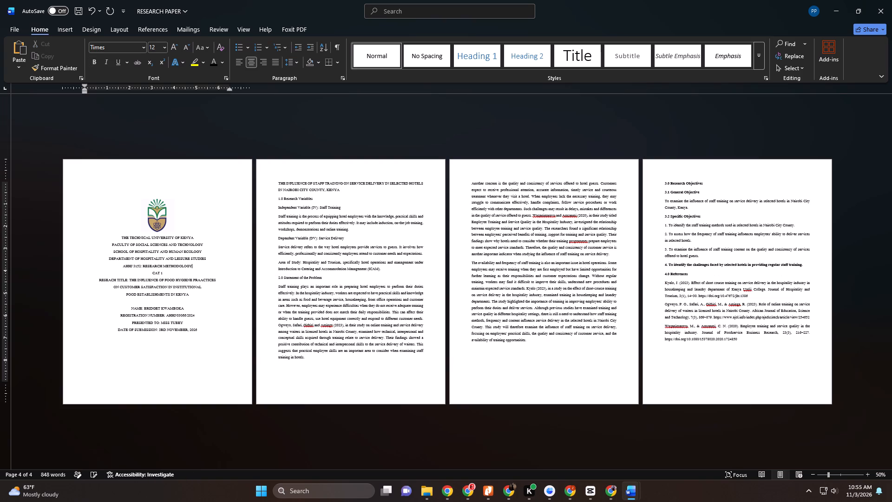
# Bold the 2.0 Statement of the Problem heading on page two.
pyautogui.click(265, 279)
pyautogui.click(269, 262)
pyautogui.click(257, 227)
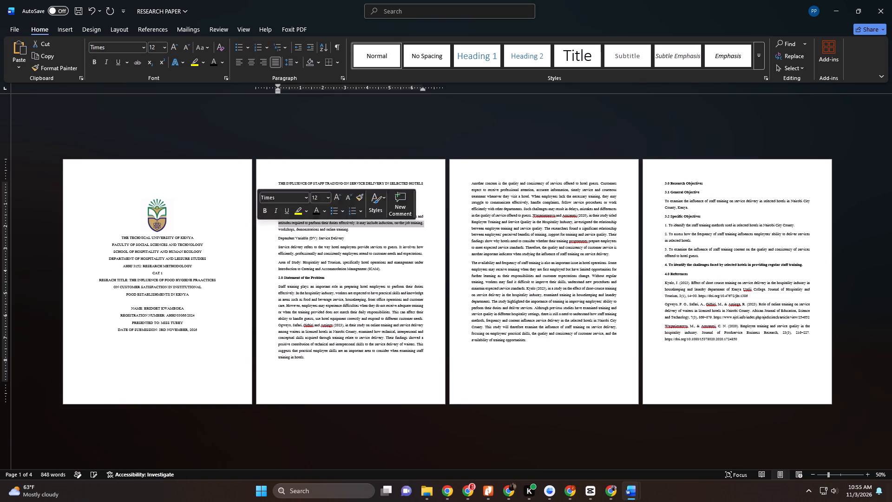
pyautogui.moveTo(259, 271); pyautogui.dragTo(261, 252)
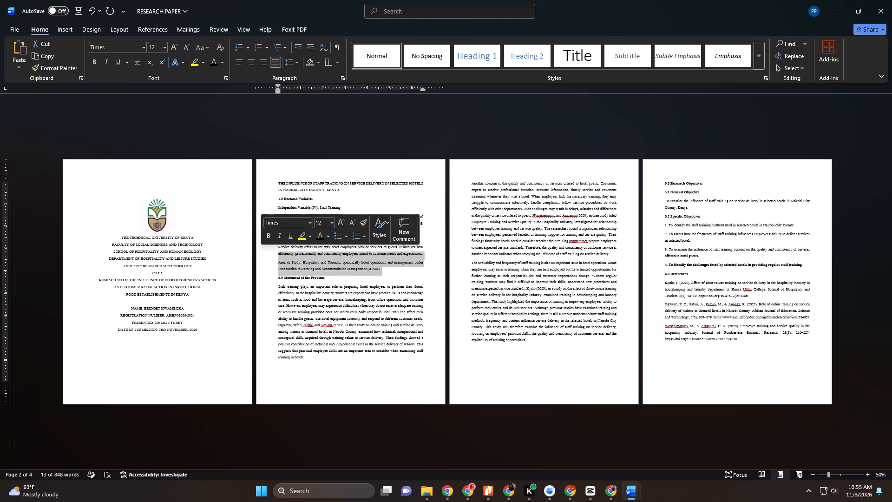
# Bold the staff training paper title and the 1.0 Research Variables heading on page two.
pyautogui.click(264, 201)
pyautogui.click(269, 185)
pyautogui.moveTo(261, 199); pyautogui.dragTo(261, 186)
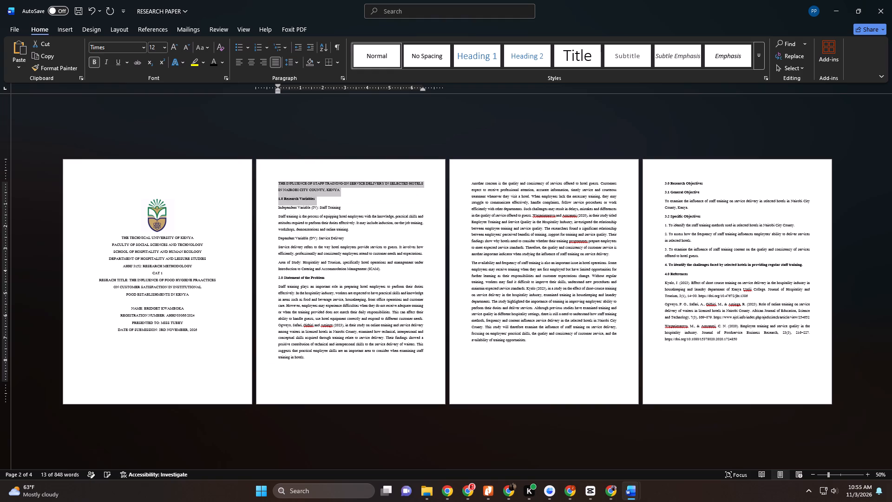
pyautogui.moveTo(261, 186); pyautogui.dragTo(261, 184)
pyautogui.click(266, 168)
pyautogui.click(266, 167)
pyautogui.click(266, 167)
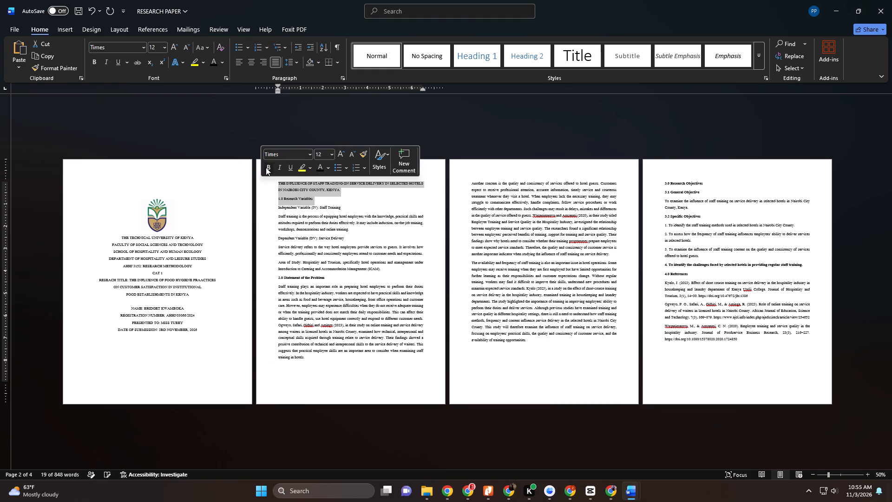
pyautogui.click(316, 264)
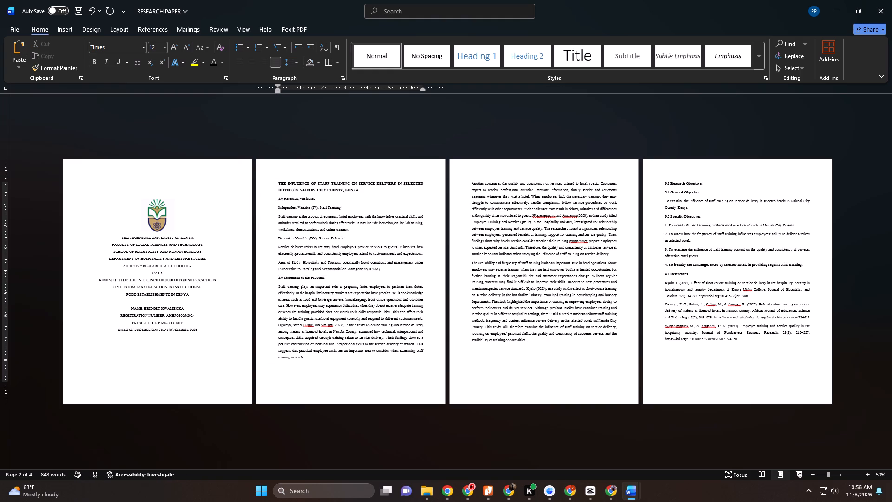
# Bold all the text on the cover page.
pyautogui.hotkey('ctrl', 'p')
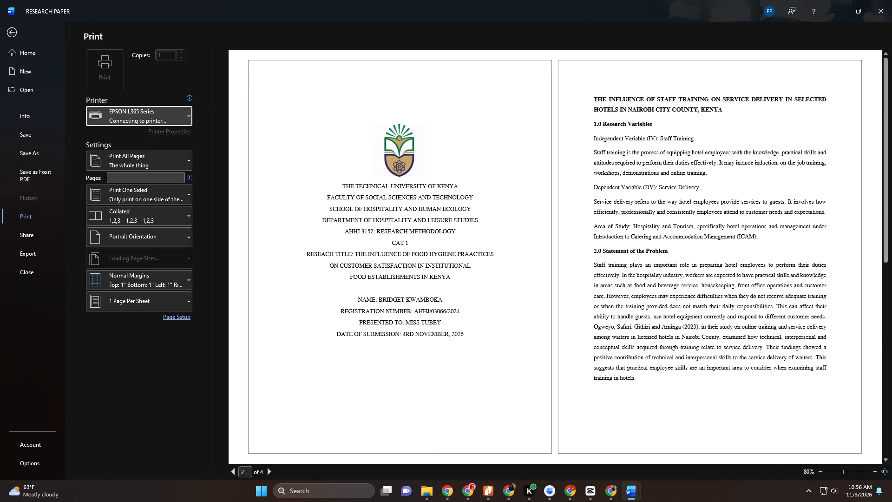
pyautogui.click(15, 31)
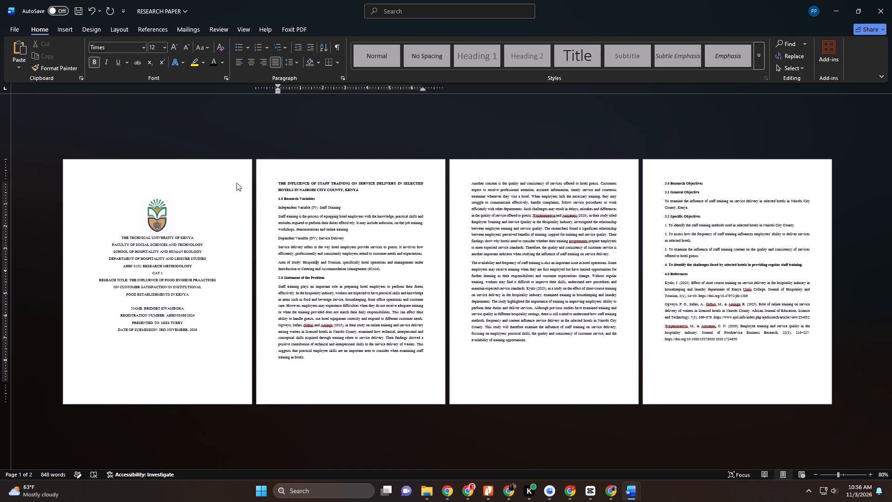
pyautogui.moveTo(210, 337); pyautogui.dragTo(108, 194)
pyautogui.click(115, 178)
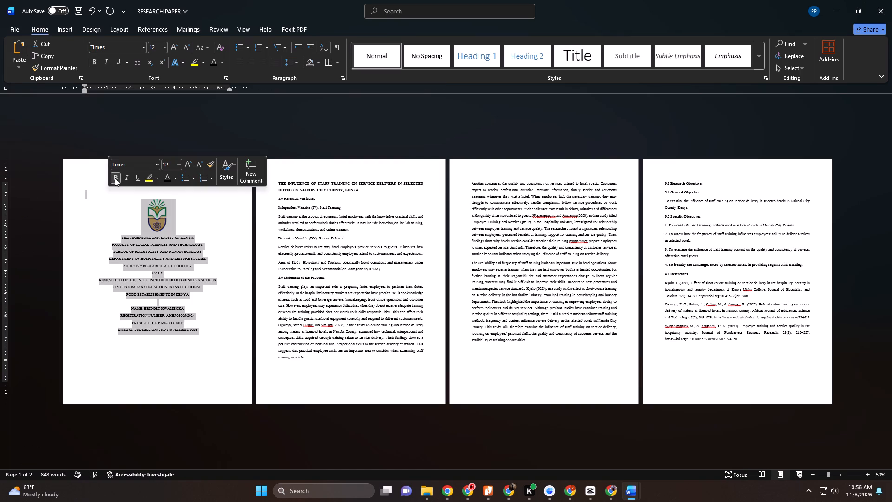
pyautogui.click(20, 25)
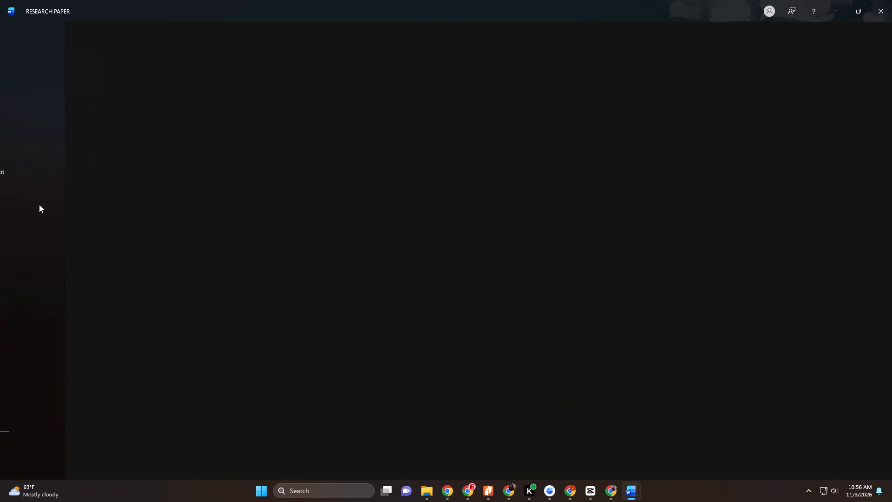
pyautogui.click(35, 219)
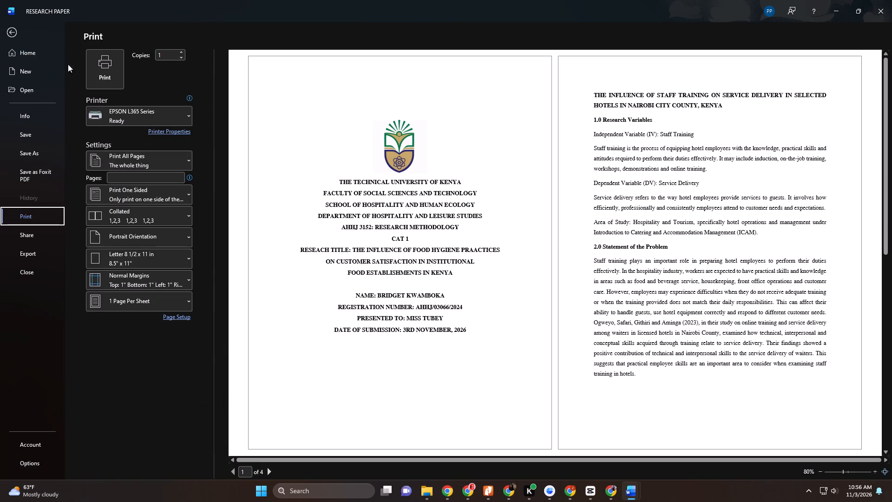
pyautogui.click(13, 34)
# Set up the print job for the current page only, with the cover page as the current page.
pyautogui.click(136, 236)
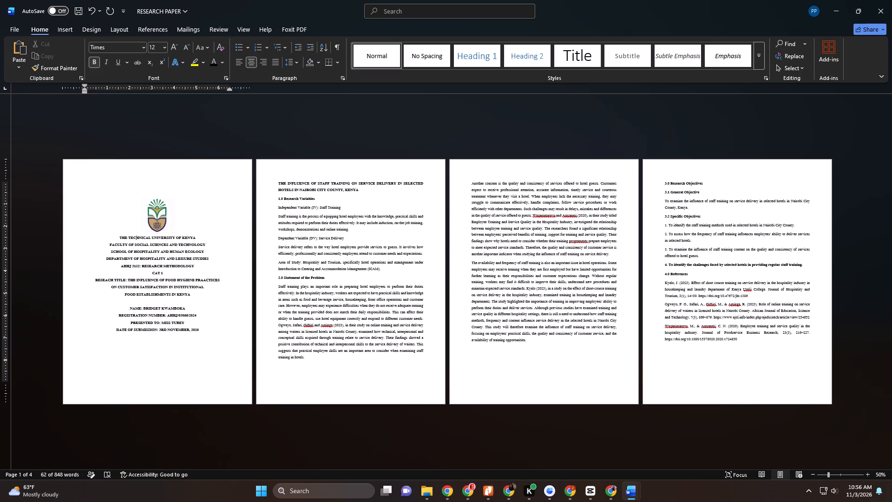
pyautogui.click(119, 238)
pyautogui.click(19, 25)
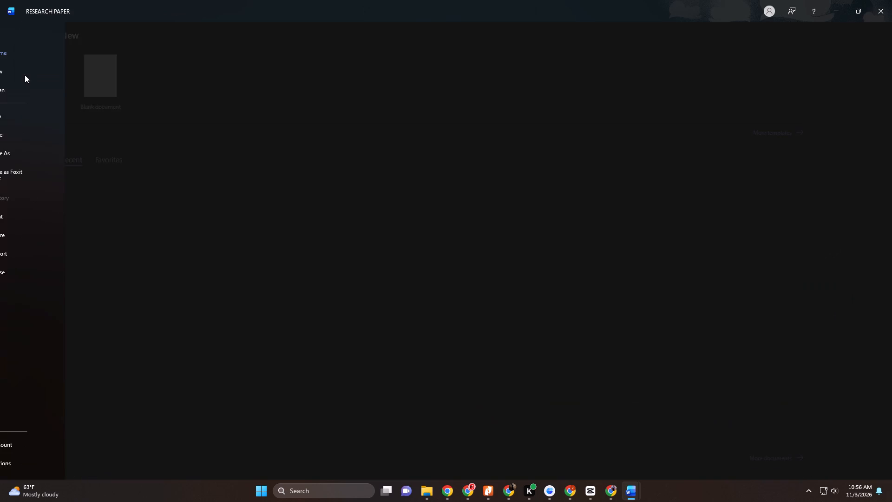
pyautogui.click(37, 218)
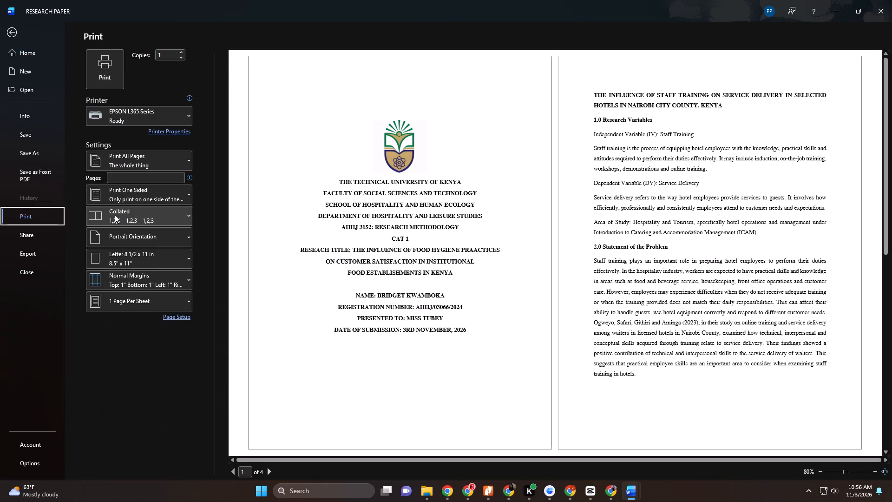
pyautogui.click(190, 164)
pyautogui.click(158, 238)
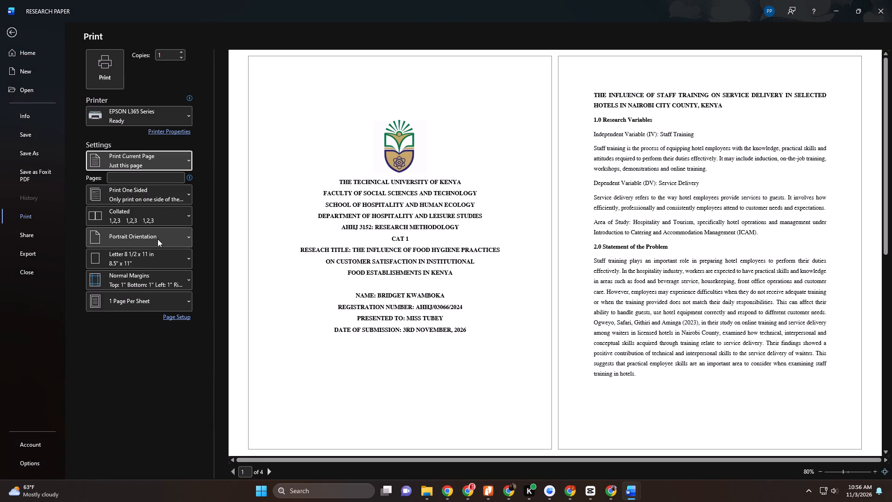
# Set the EPSON L365 Series properties to Color and print the cover page.
pyautogui.click(171, 133)
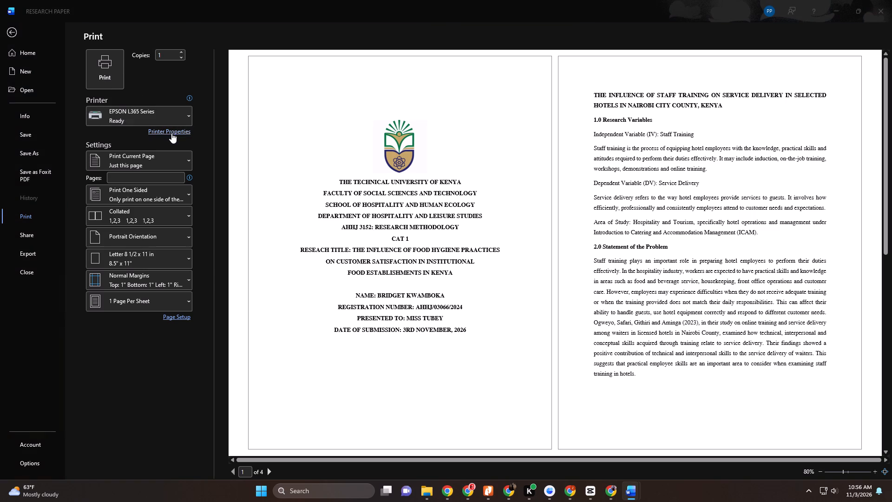
pyautogui.click(167, 119)
pyautogui.click(167, 116)
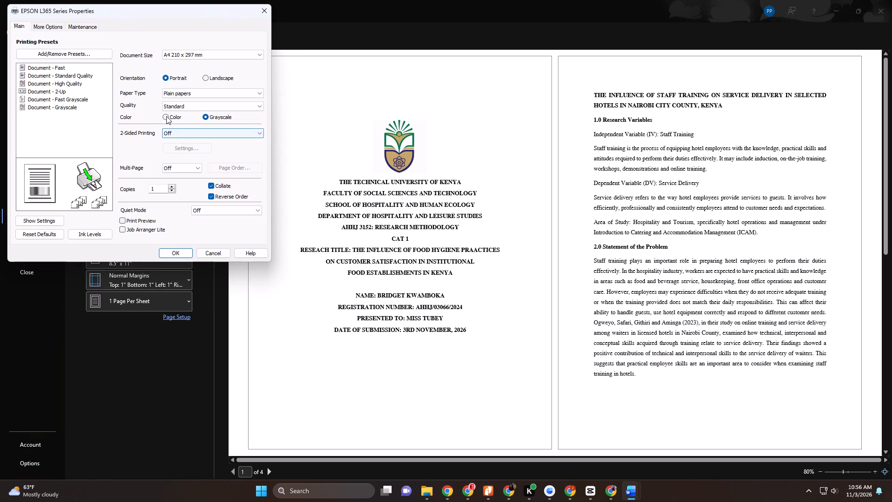
pyautogui.doubleClick(166, 116)
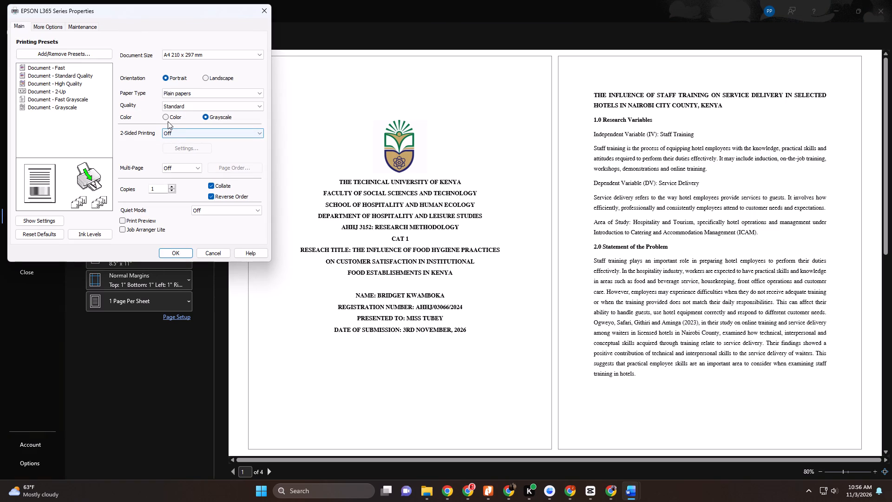
pyautogui.click(164, 115)
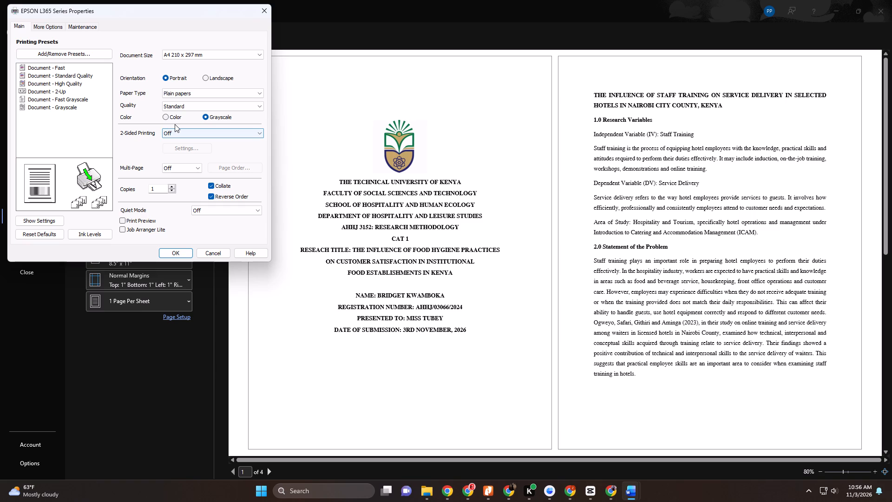
pyautogui.click(168, 116)
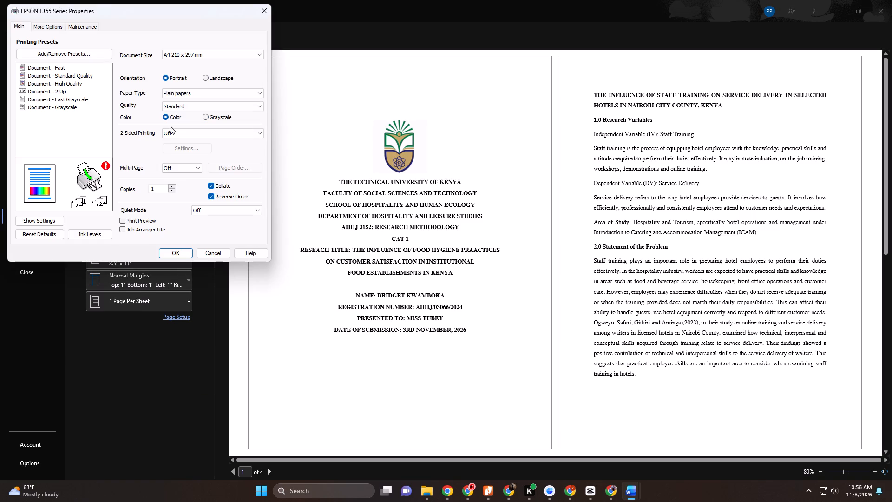
pyautogui.click(186, 257)
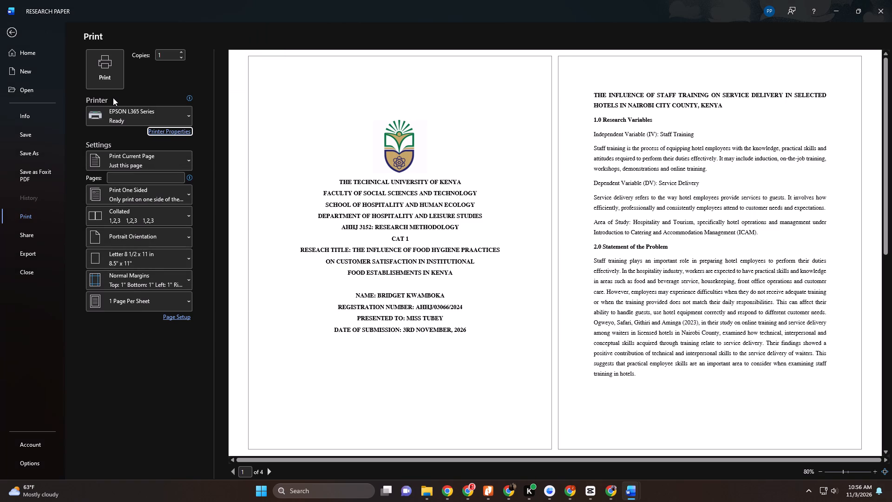
pyautogui.click(110, 72)
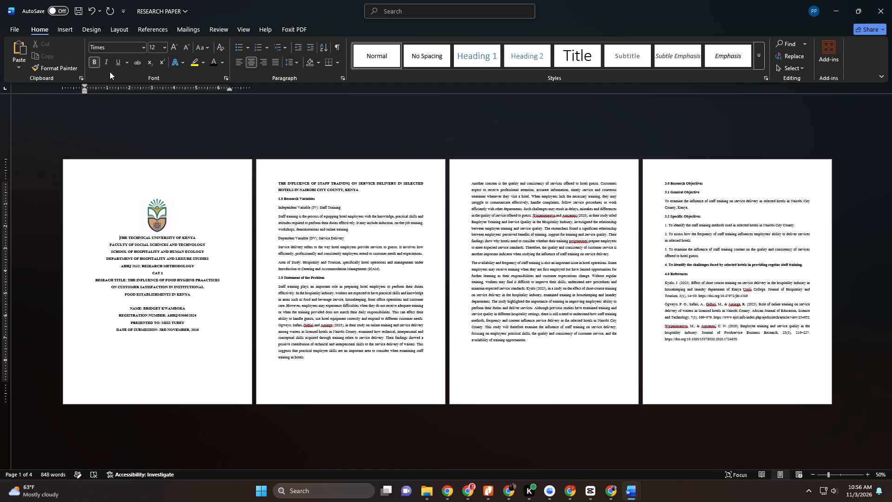
# Replace the student's name on the cover page with the new student's first name.
pyautogui.click(189, 300)
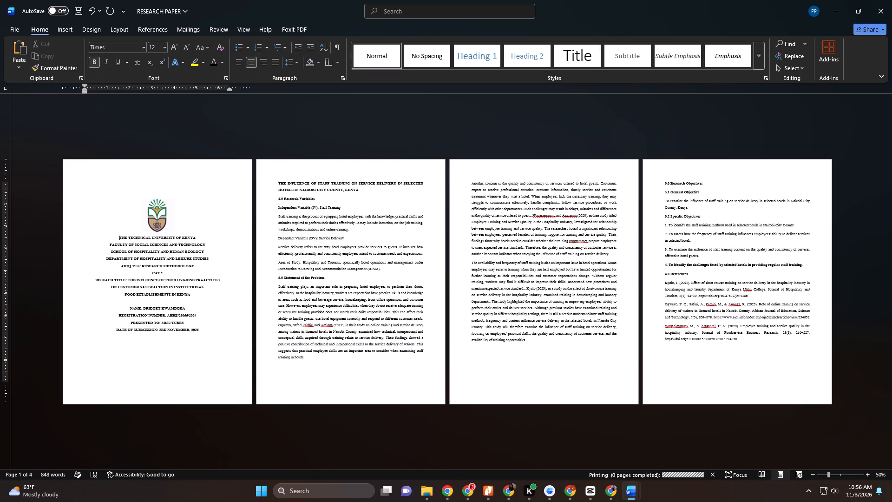
pyautogui.moveTo(186, 309); pyautogui.dragTo(147, 309)
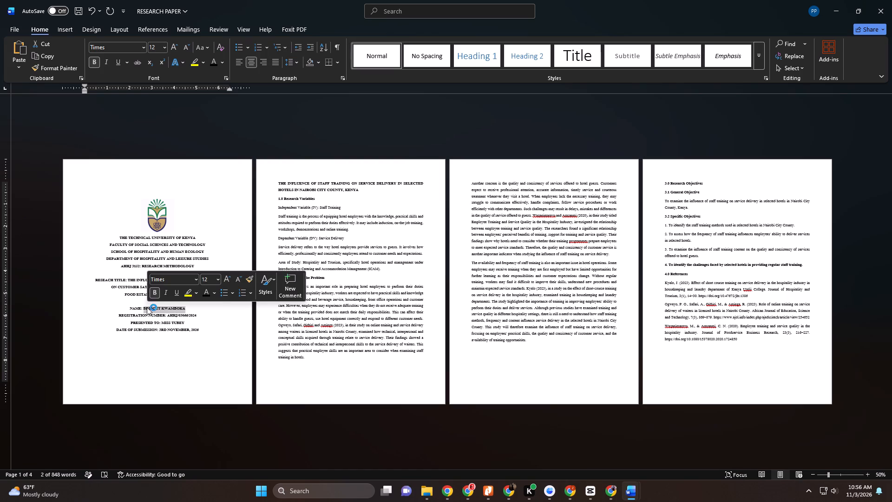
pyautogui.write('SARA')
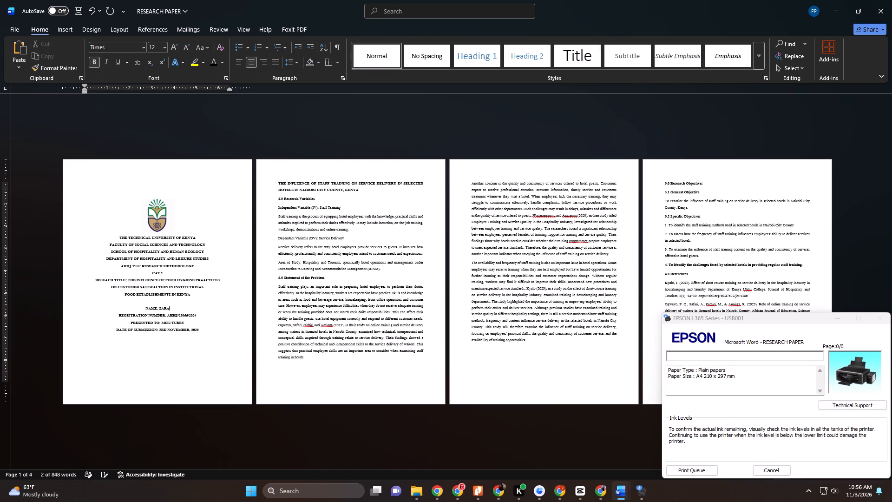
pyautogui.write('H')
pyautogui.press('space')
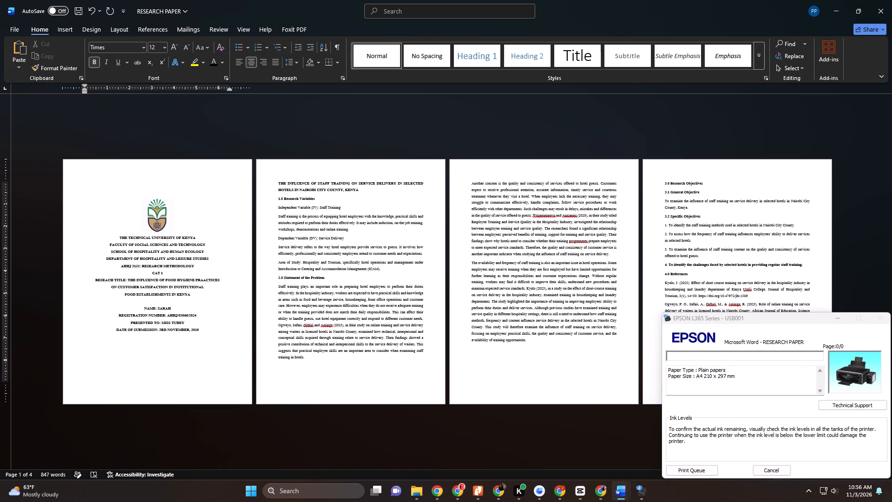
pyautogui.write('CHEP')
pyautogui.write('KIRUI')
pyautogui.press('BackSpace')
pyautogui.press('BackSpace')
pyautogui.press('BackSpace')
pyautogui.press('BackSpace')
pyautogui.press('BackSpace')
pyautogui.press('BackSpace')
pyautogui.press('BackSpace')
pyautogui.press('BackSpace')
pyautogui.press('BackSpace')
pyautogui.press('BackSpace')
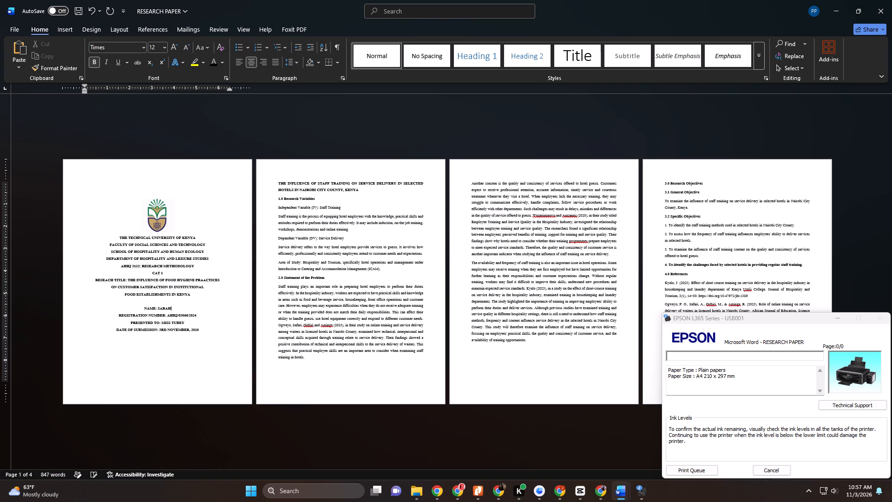
# Add the new student's surname after the first name on the cover page.
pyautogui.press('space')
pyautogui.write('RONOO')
# Select the middle digits of the registration number on the cover page, with the printer status window out of the way.
pyautogui.click(181, 316)
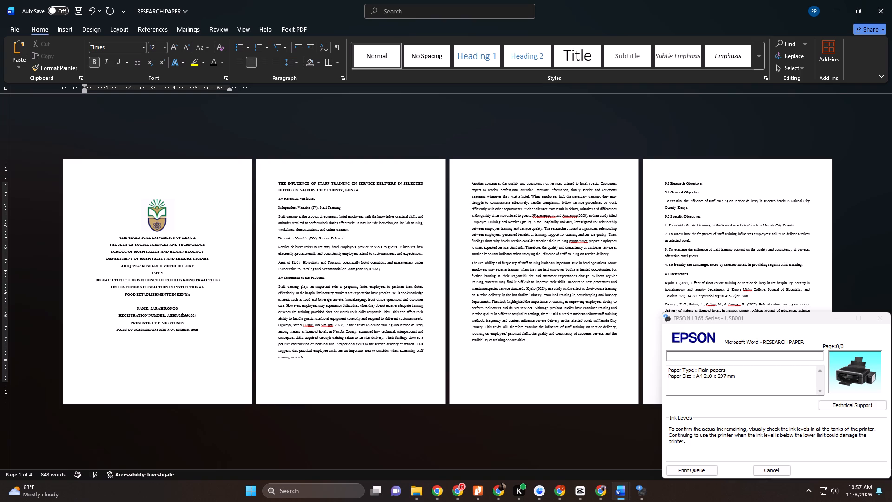
pyautogui.click(182, 314)
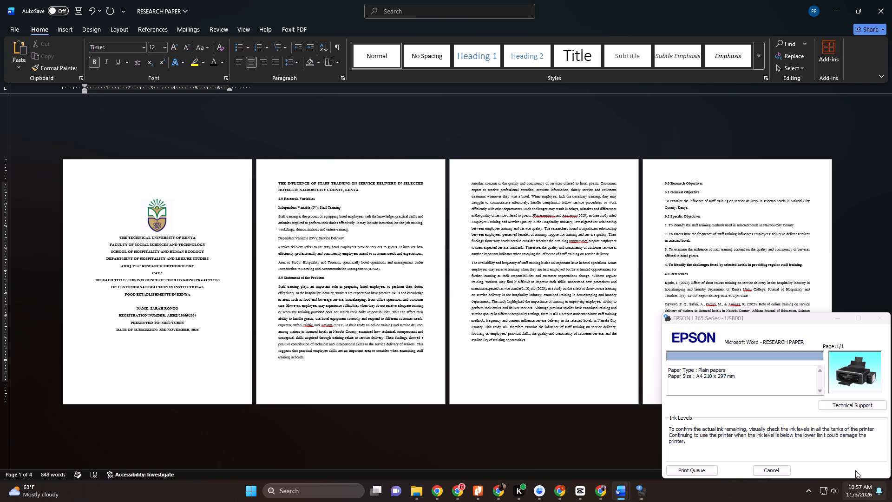
pyautogui.click(835, 318)
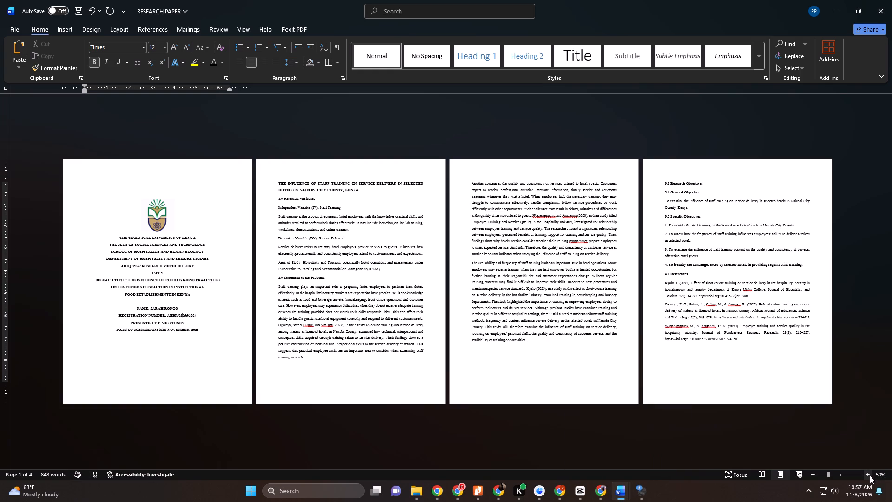
pyautogui.click(870, 476)
pyautogui.click(232, 305)
pyautogui.click(263, 288)
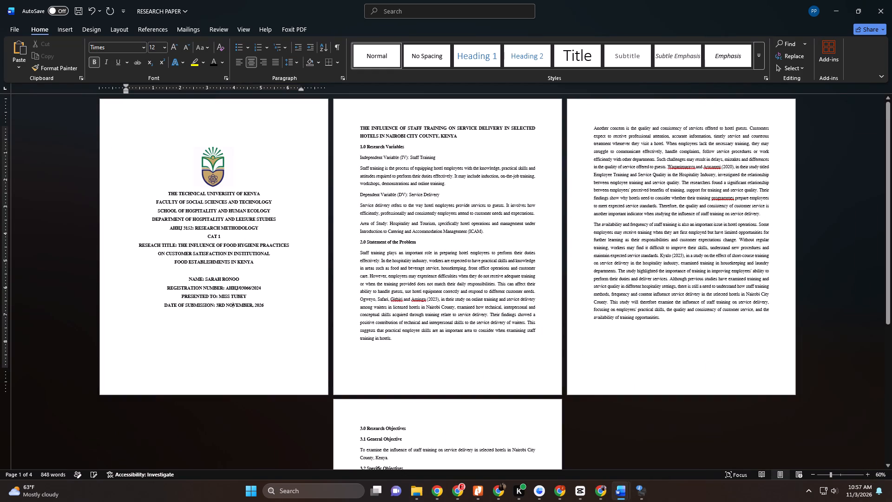
pyautogui.moveTo(250, 288); pyautogui.dragTo(238, 288)
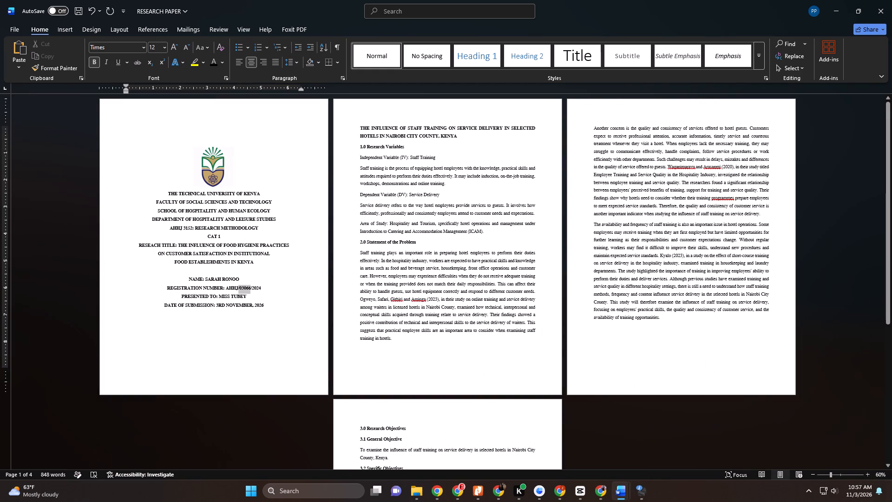
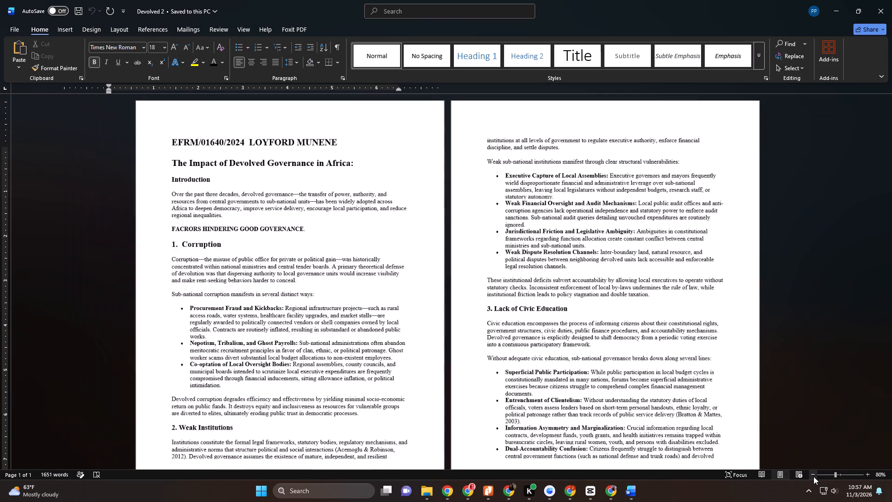
# Look over all pages of the Devolved 2 document at 60% zoom, from the heading through to the references.
pyautogui.click(813, 476)
pyautogui.scroll(-1, 524, 302)
pyautogui.scroll(1, 524, 304)
pyautogui.scroll(-1, 524, 304)
pyautogui.scroll(1, 525, 304)
pyautogui.scroll(-2, 525, 304)
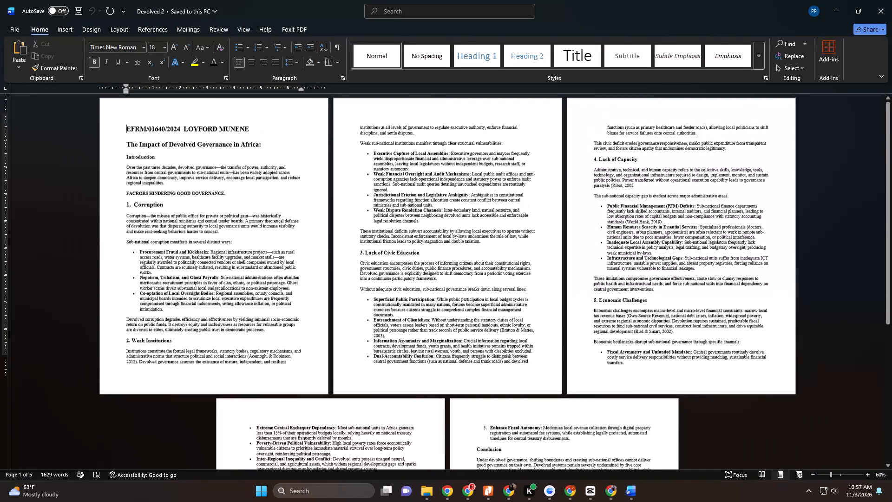
pyautogui.scroll(-5, 525, 304)
pyautogui.scroll(1, 525, 304)
pyautogui.scroll(-5, 525, 304)
pyautogui.scroll(1, 525, 304)
pyautogui.scroll(-1, 525, 304)
pyautogui.scroll(1, 525, 304)
pyautogui.scroll(-3, 525, 304)
pyautogui.scroll(1, 525, 304)
pyautogui.scroll(-6, 525, 304)
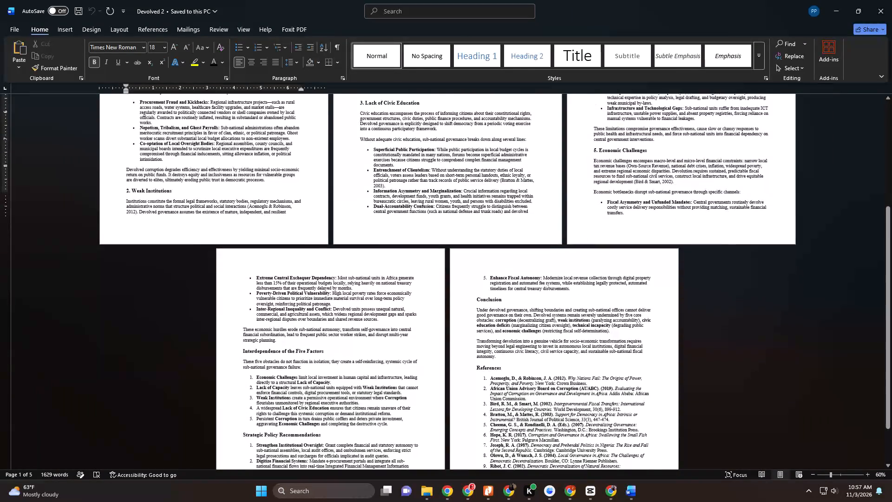
pyautogui.scroll(-4, 525, 304)
# Print the Devolved 2 document and close it.
pyautogui.hotkey('ctrl', 'p')
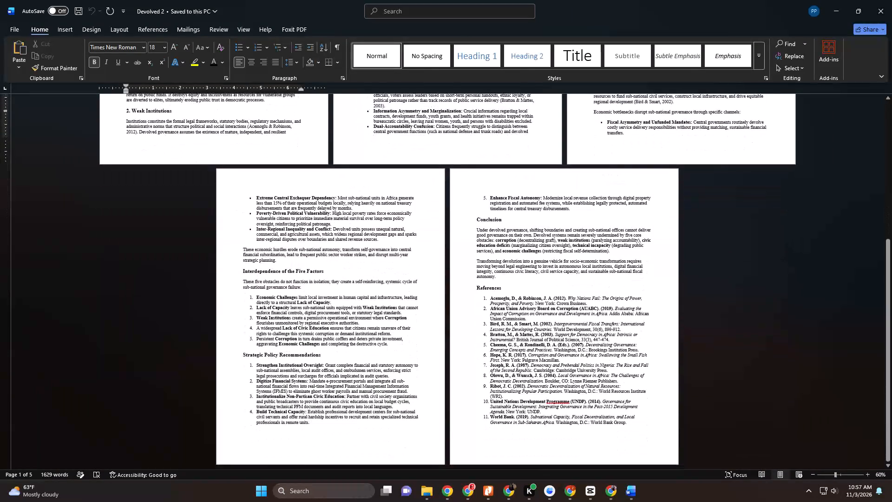
pyautogui.click(111, 80)
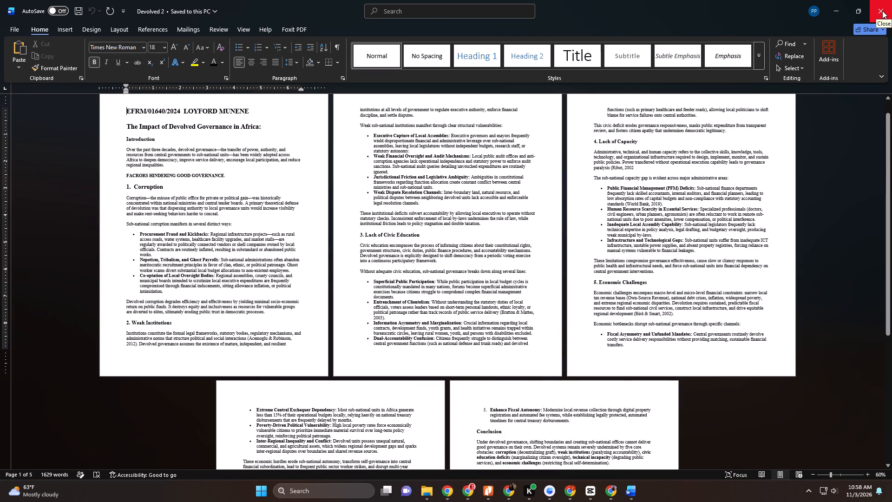
pyautogui.click(882, 11)
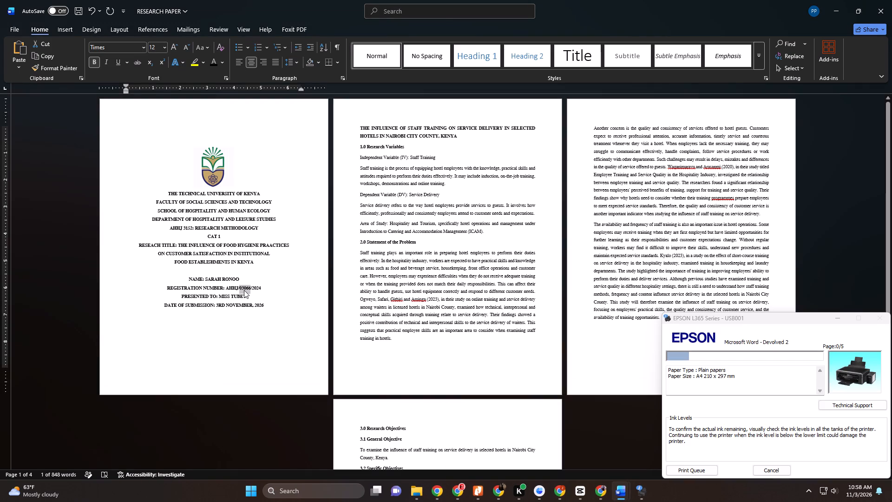
# Replace the selected middle digits of the registration number on the cover page with the new student's digits.
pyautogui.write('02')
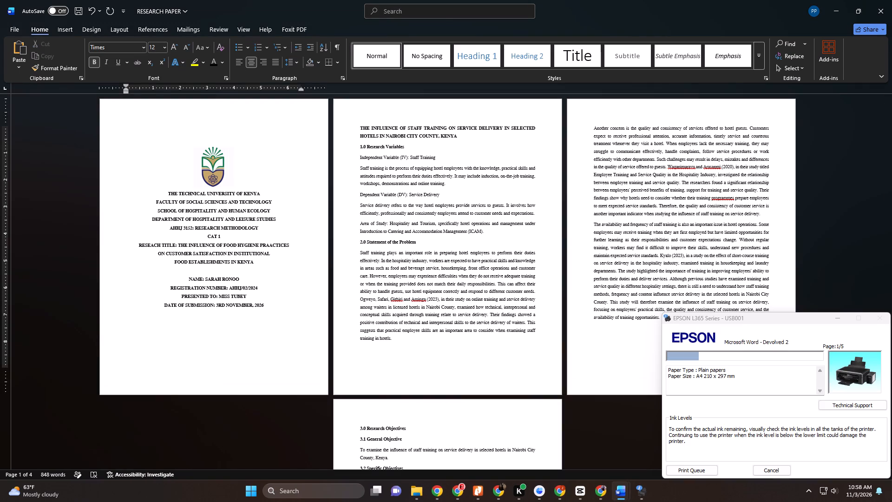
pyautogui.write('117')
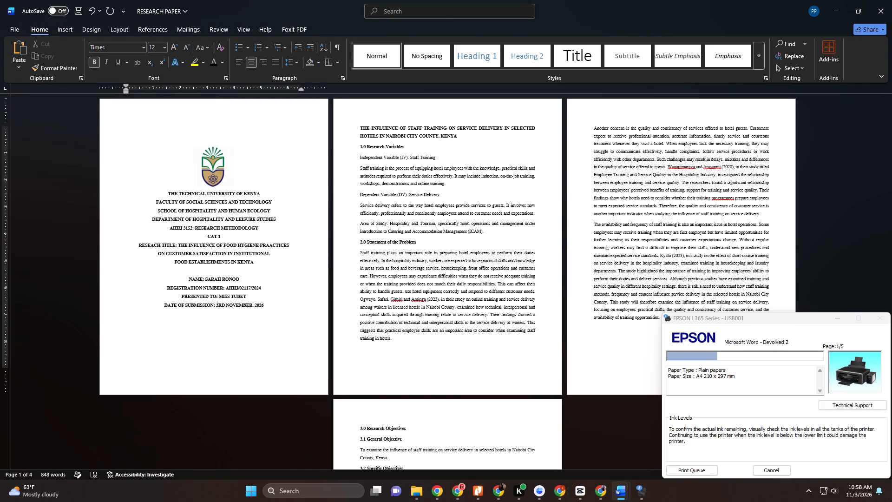
pyautogui.click(262, 286)
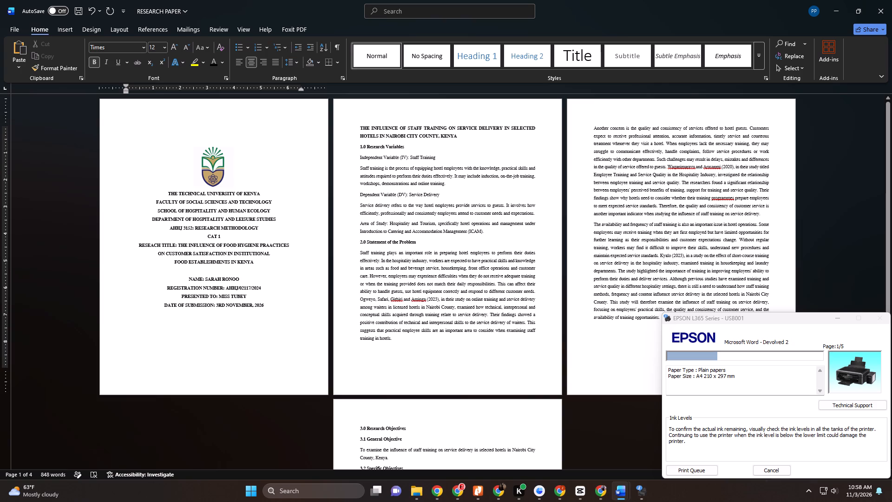
pyautogui.click(212, 244)
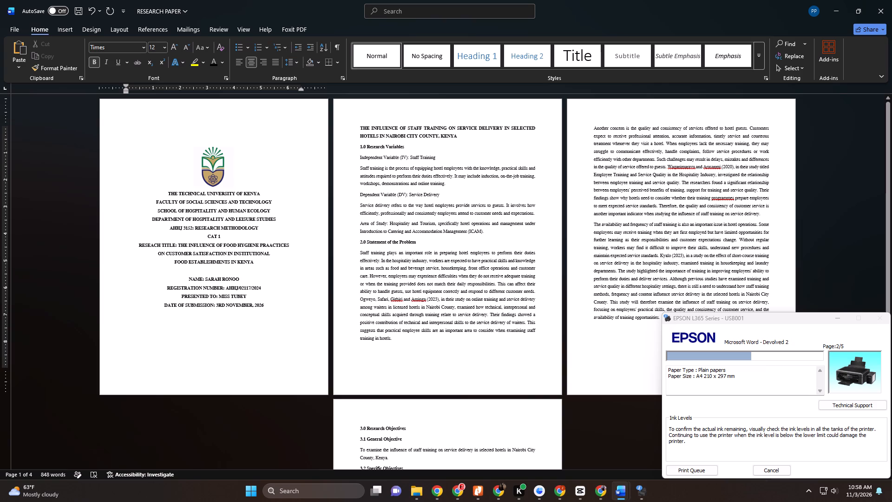
pyautogui.click(471, 229)
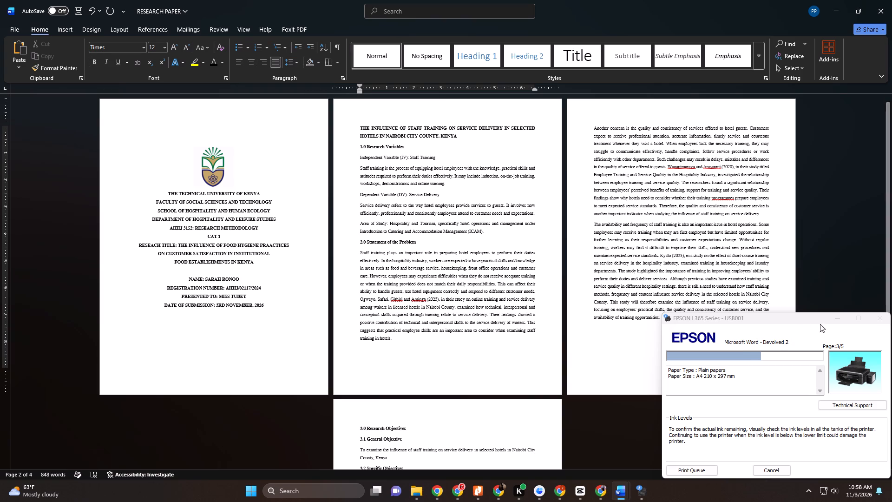
# Minimize the printer status window and save the RESEARCH PAPER document.
pyautogui.click(835, 320)
pyautogui.click(80, 10)
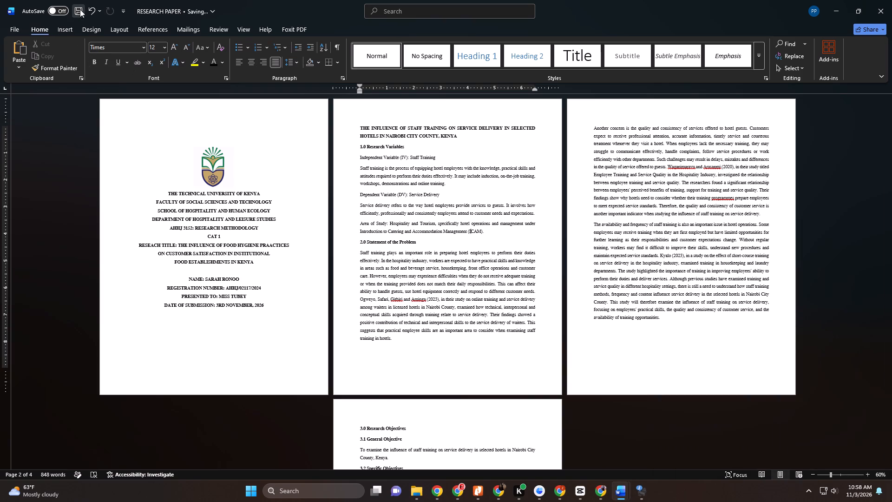
# Set up the RESEARCH PAPER print job to print all pages on the EPSON L365 Series.
pyautogui.click(13, 30)
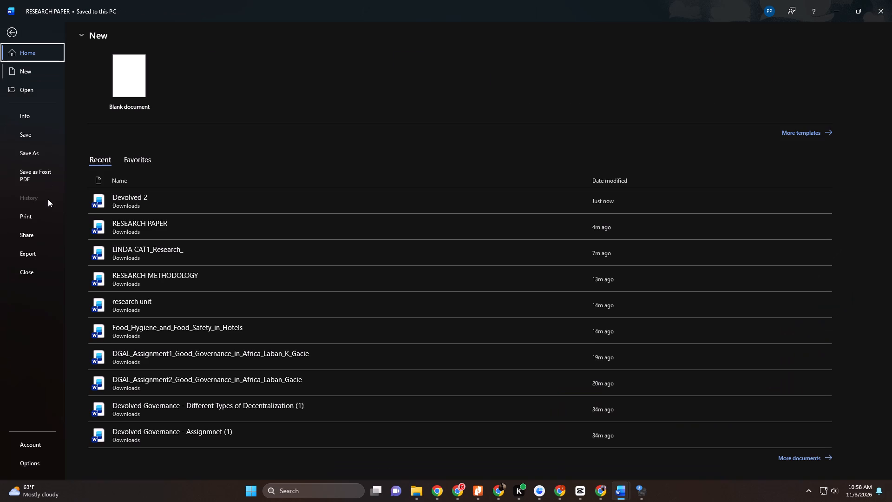
pyautogui.click(46, 211)
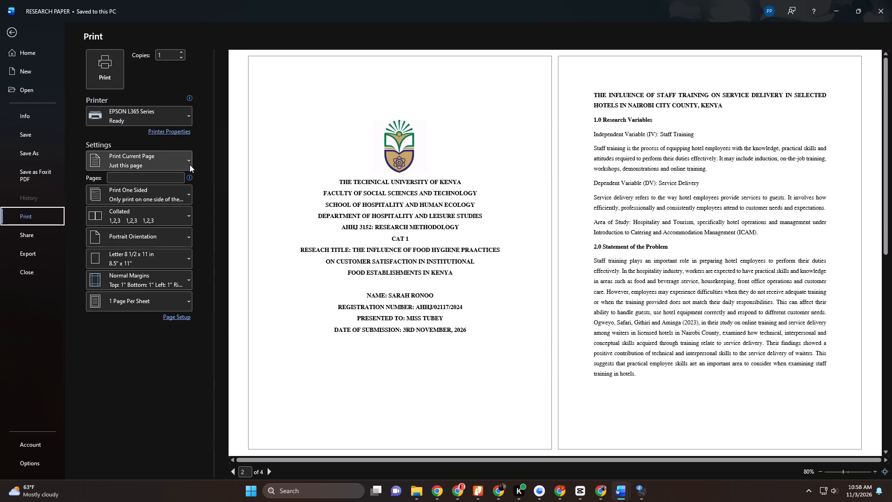
pyautogui.click(190, 165)
pyautogui.click(157, 194)
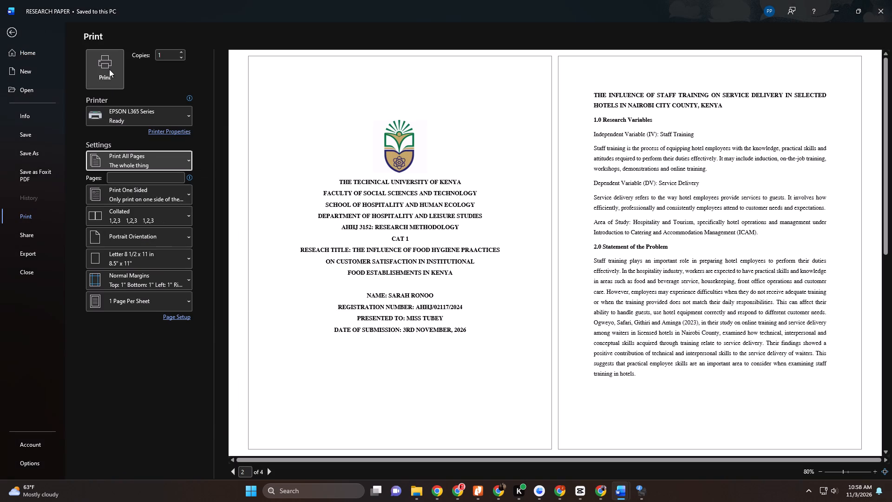
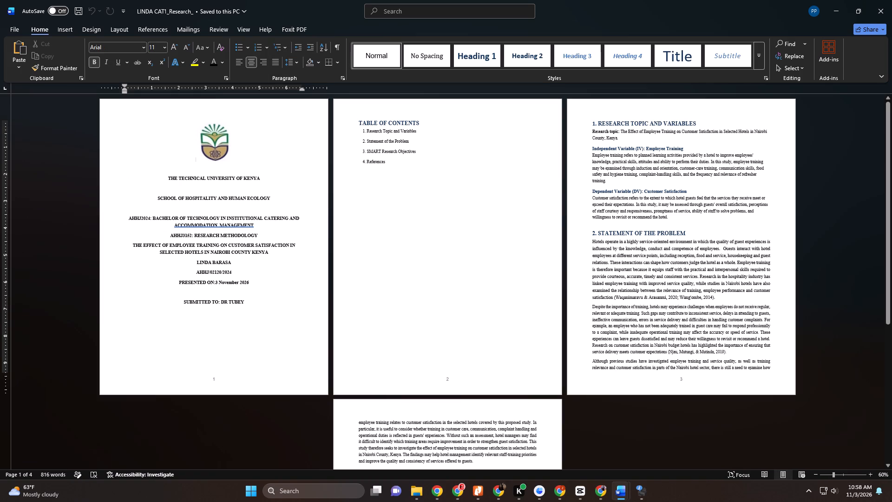
# Start preparing the CAT1 research document on employee training and customer satisfaction for printing.
pyautogui.click(15, 29)
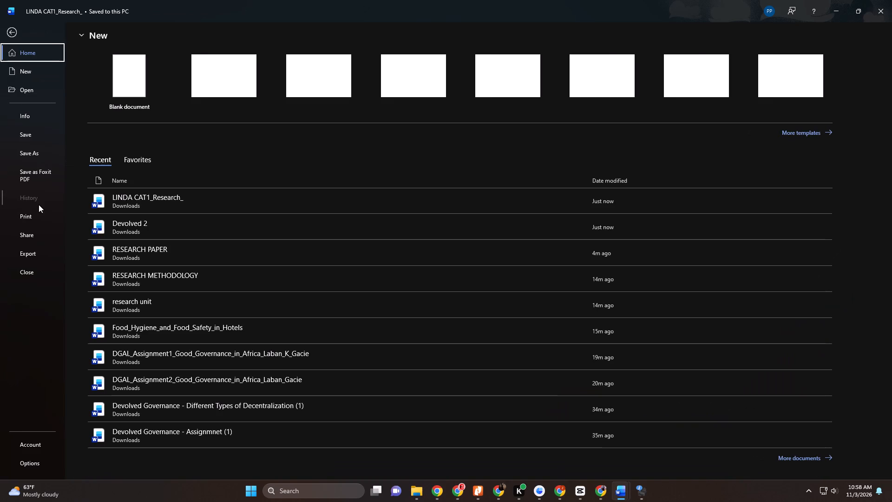
# Print only the current page, the cover page, of the CAT1 research document on the EPSON L365 Series.
pyautogui.click(39, 215)
pyautogui.click(181, 164)
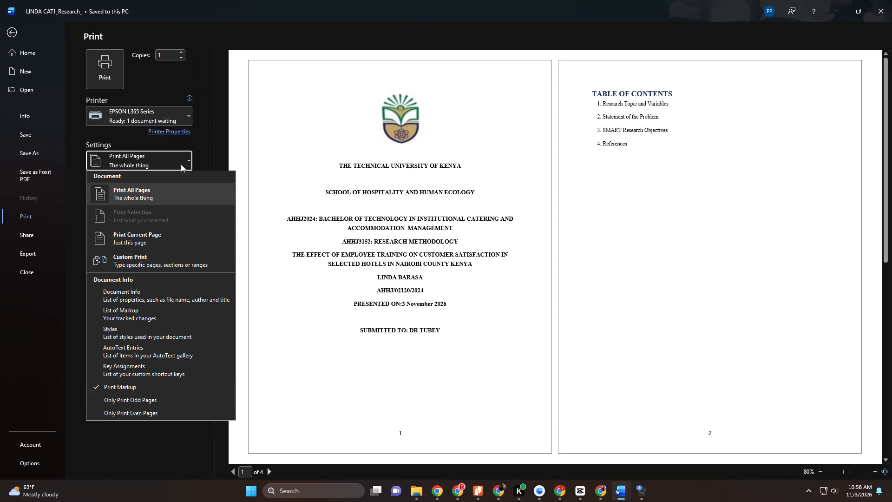
pyautogui.click(158, 245)
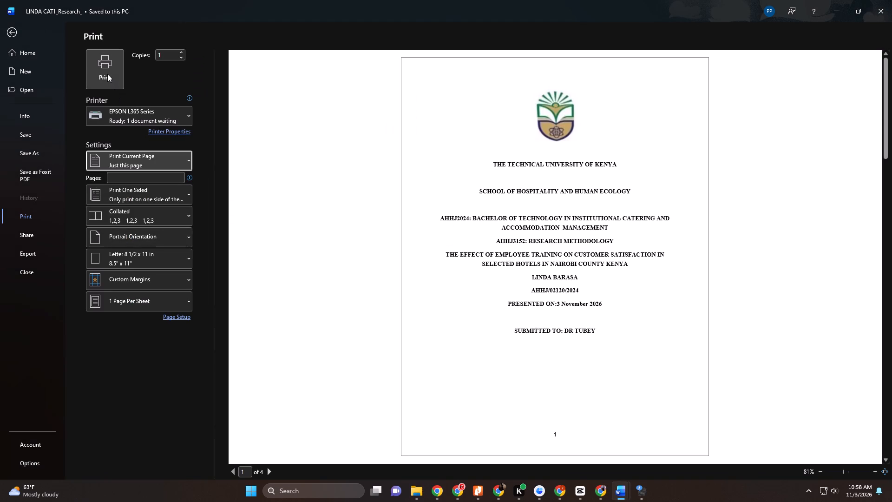
pyautogui.click(106, 67)
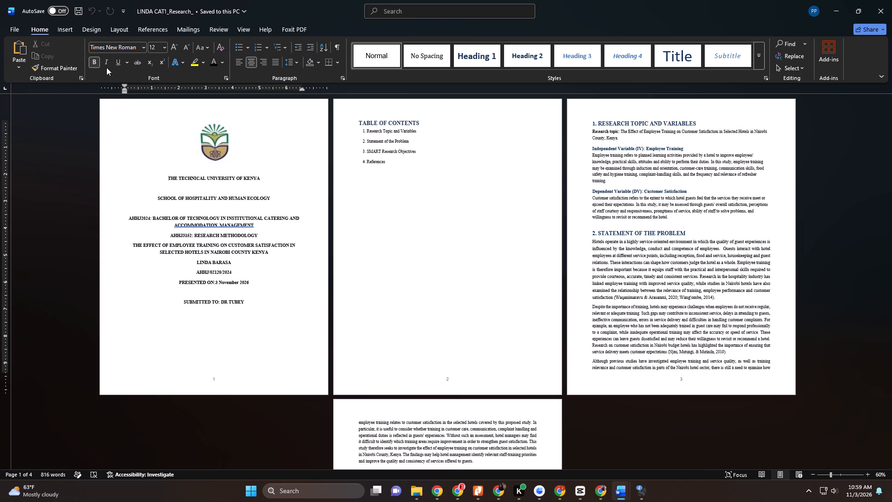
# Close the CAT1 research document.
pyautogui.click(881, 7)
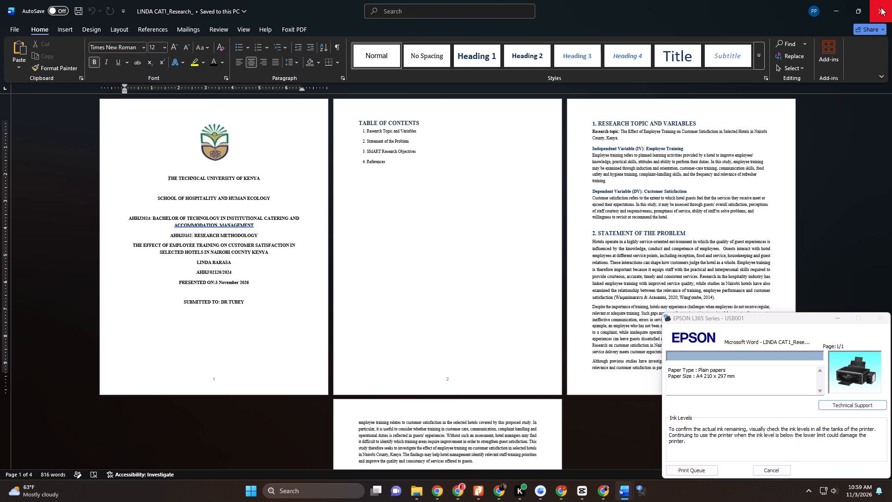
pyautogui.click(884, 10)
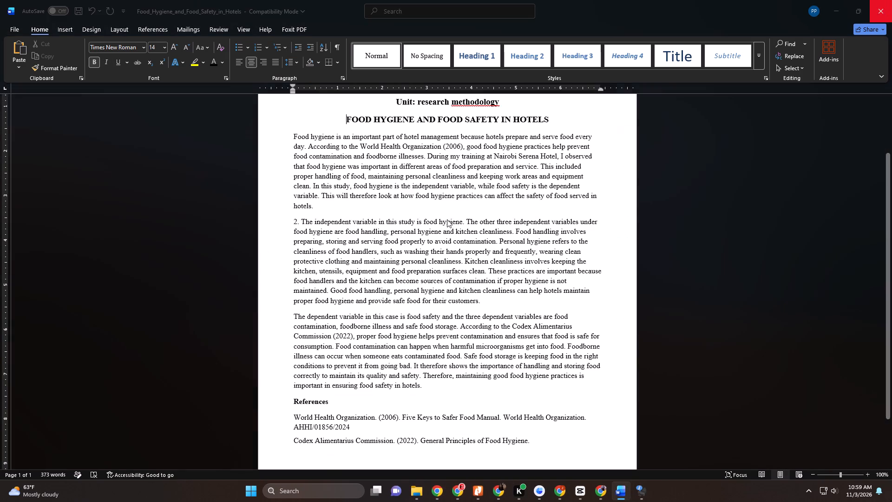
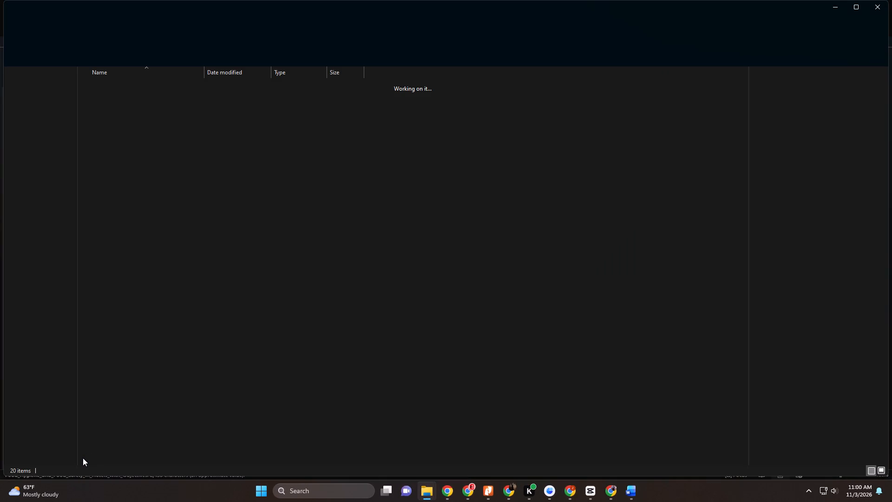
# Select all the log files in the Windows Temp folder and start deleting them permanently.
pyautogui.hotkey('ctrl', 'a')
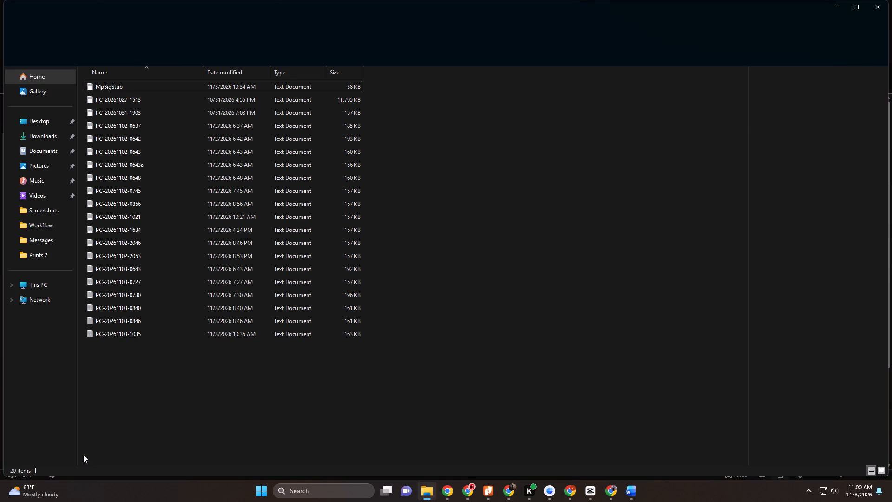
pyautogui.hotkey('shift', 'Delete')
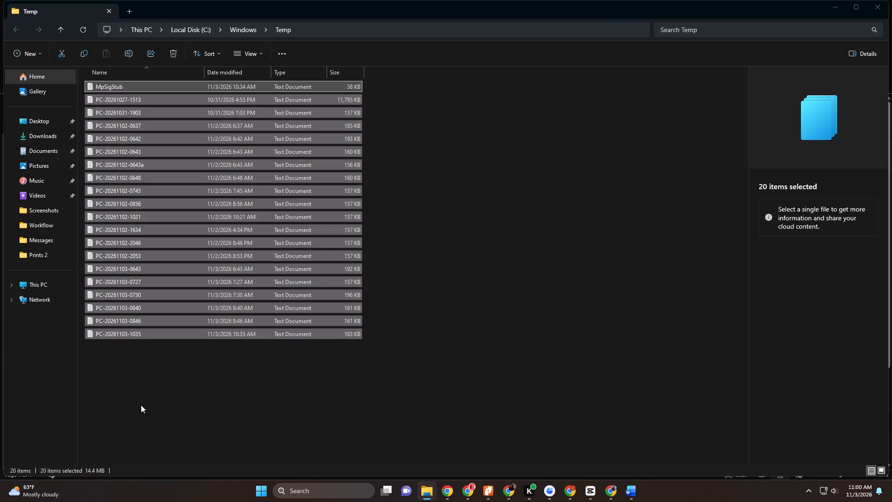
# Delete the selected files from the Windows Temp folder, skipping any that cannot be removed, and close the folder window.
pyautogui.click(475, 253)
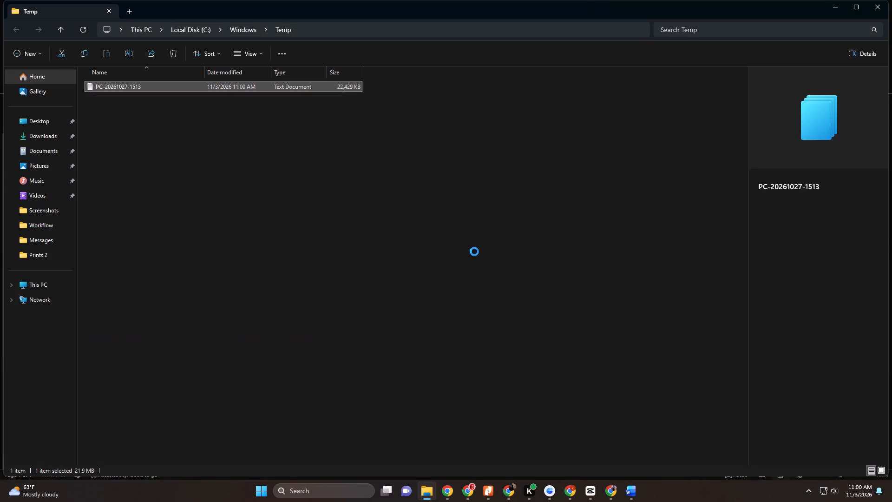
pyautogui.click(249, 216)
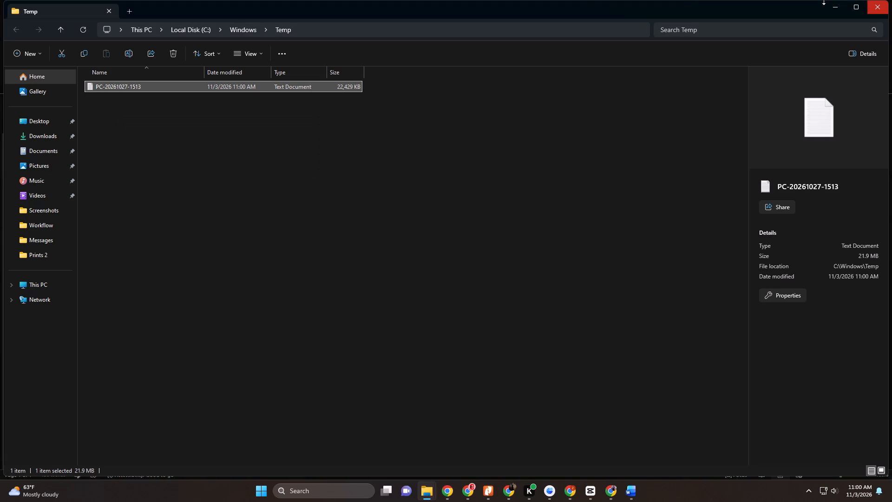
pyautogui.click(873, 3)
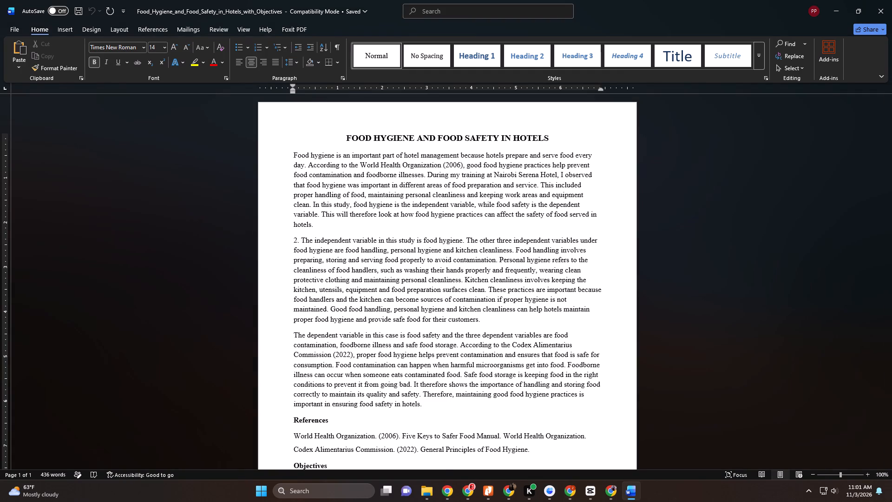
# Review the food hygiene and food safety in hotels document from its title through the references and specific objectives.
pyautogui.scroll(-3, 813, 88)
pyautogui.scroll(2, 818, 87)
pyautogui.scroll(-2, 642, 192)
pyautogui.scroll(-4, 618, 306)
pyautogui.scroll(1, 617, 312)
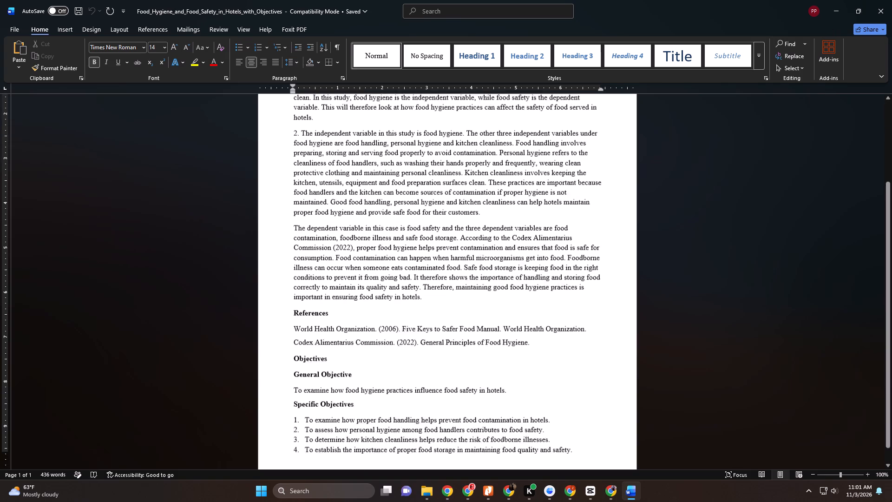
pyautogui.scroll(-1, 619, 311)
pyautogui.scroll(2, 618, 310)
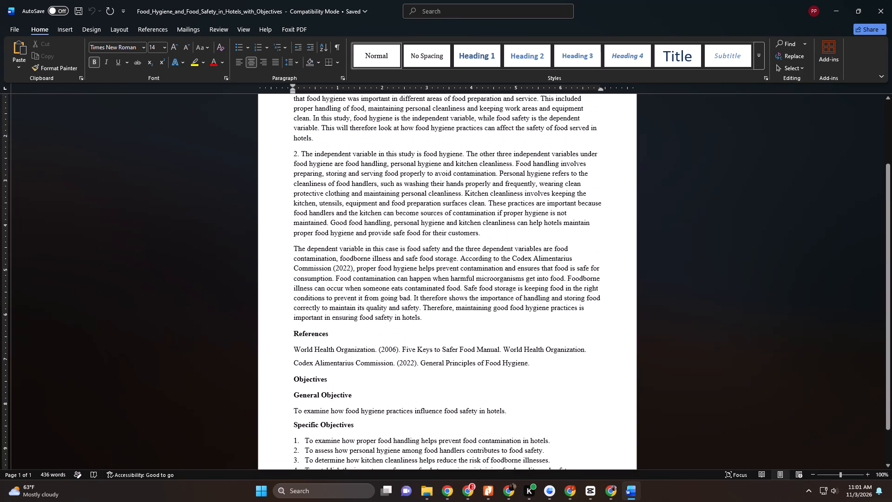
pyautogui.scroll(1, 461, 344)
pyautogui.scroll(-1, 461, 344)
pyautogui.scroll(1, 463, 340)
pyautogui.scroll(-1, 463, 340)
pyautogui.scroll(1, 463, 340)
pyautogui.scroll(-1, 463, 339)
pyautogui.scroll(1, 463, 339)
pyautogui.scroll(-1, 463, 339)
pyautogui.scroll(6, 463, 339)
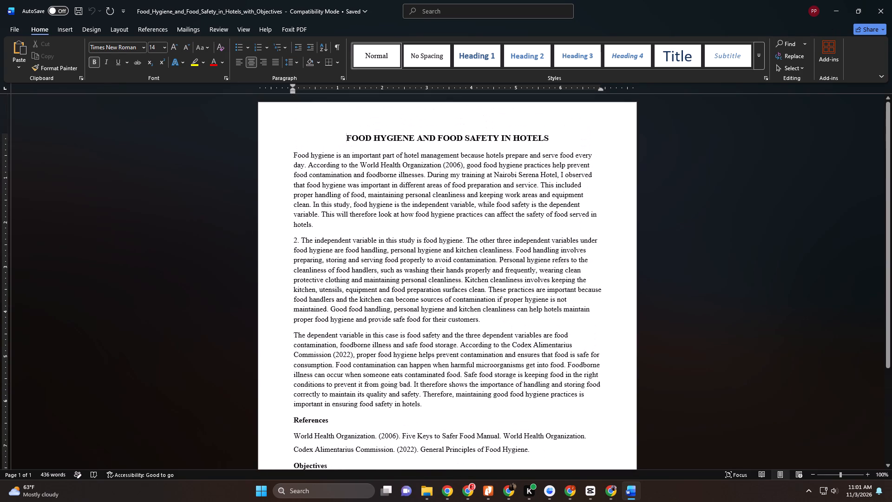
# Insert a page break before the title "FOOD HYGIENE AND FOOD SAFETY IN HOTELS", leaving a blank first page.
pyautogui.hotkey('ctrl', 'Return')
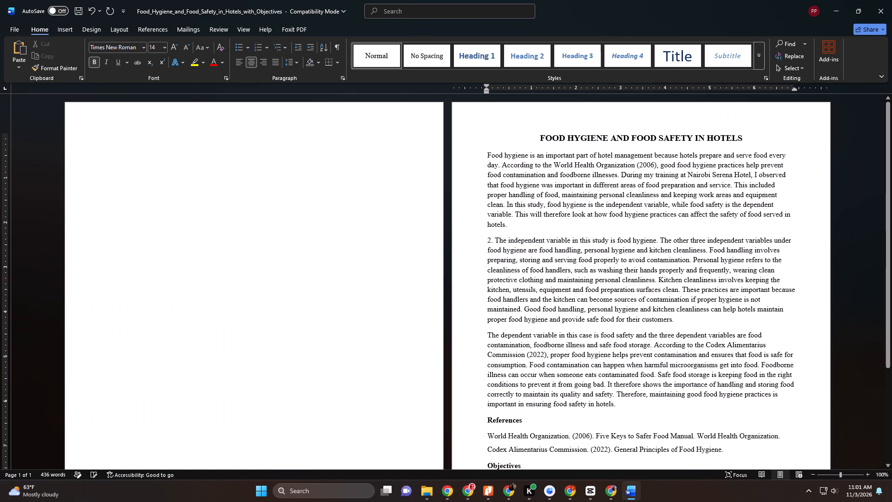
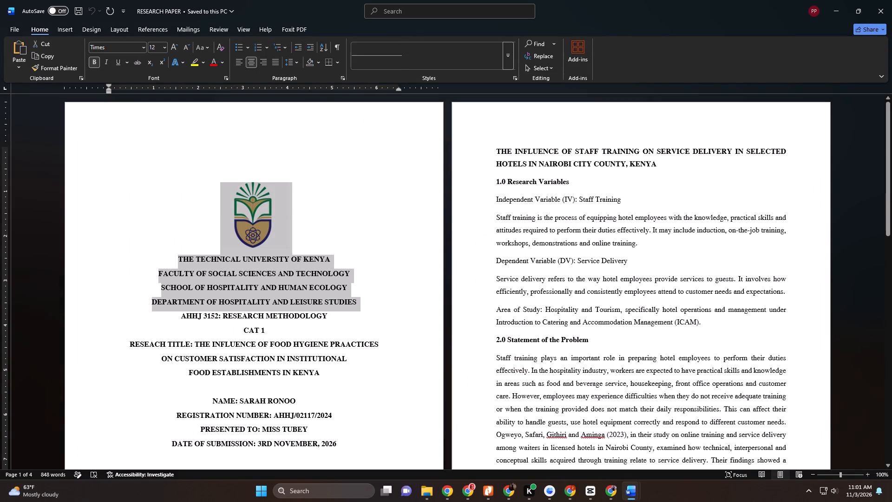
# Copy the RESEARCH PAPER cover heading, from the logo through "AHHJ 3152: RESEARCH METHODOLOGY", and paste it above the food hygiene document's title.
pyautogui.click(271, 319)
pyautogui.moveTo(326, 316); pyautogui.dragTo(245, 205)
pyautogui.rightClick(280, 271)
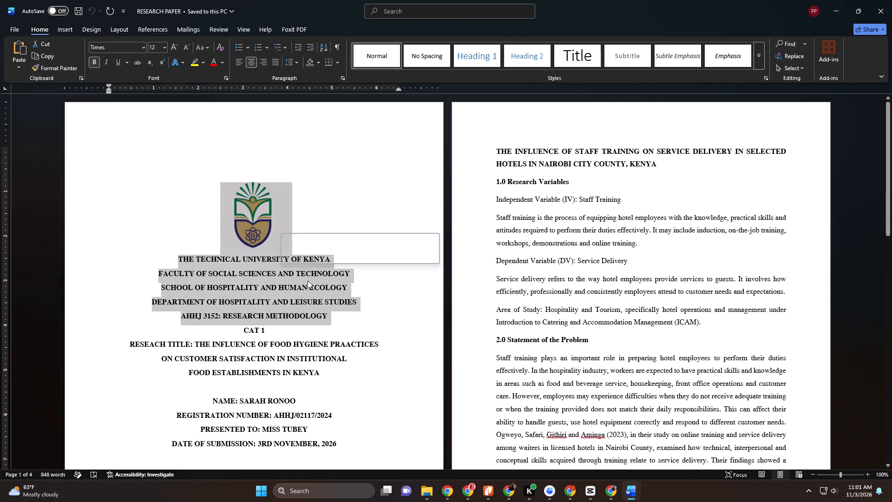
pyautogui.click(317, 304)
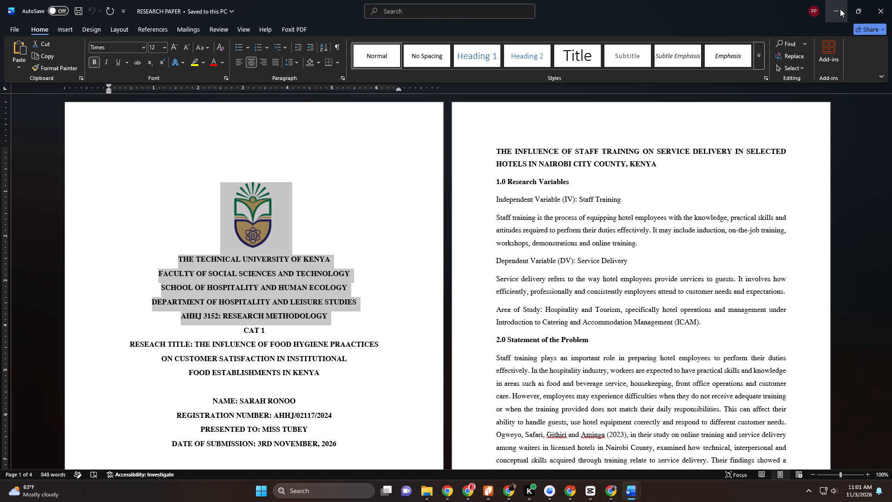
pyautogui.click(840, 9)
pyautogui.hotkey('ctrl', 'v')
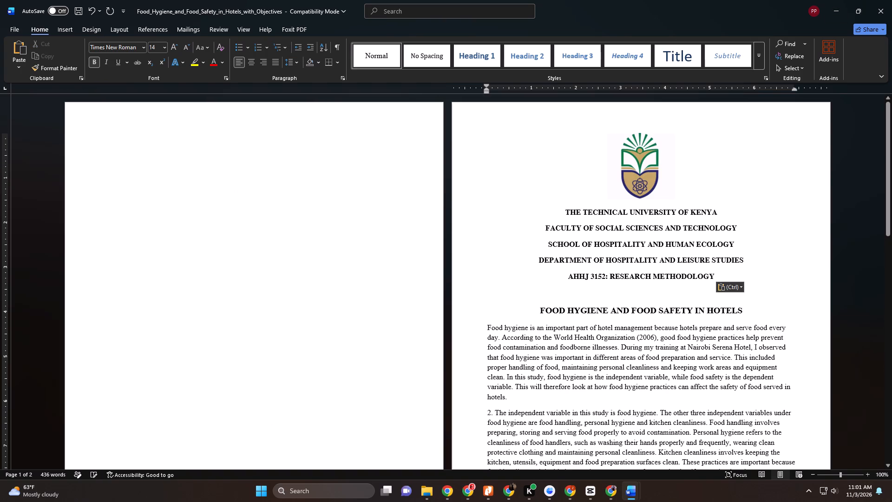
# Delete the blank first page so the document starts with the university logo and heading.
pyautogui.click(340, 154)
pyautogui.press('BackSpace')
pyautogui.press('BackSpace')
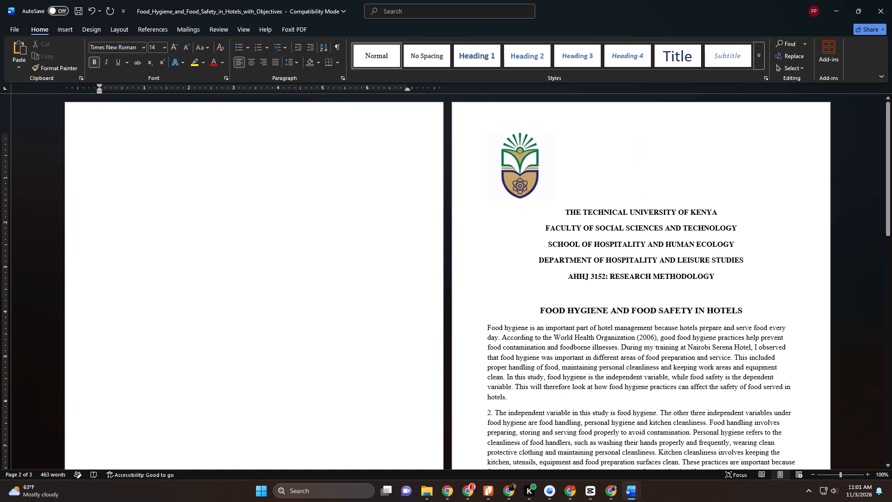
pyautogui.press('BackSpace')
pyautogui.press('BackSpace')
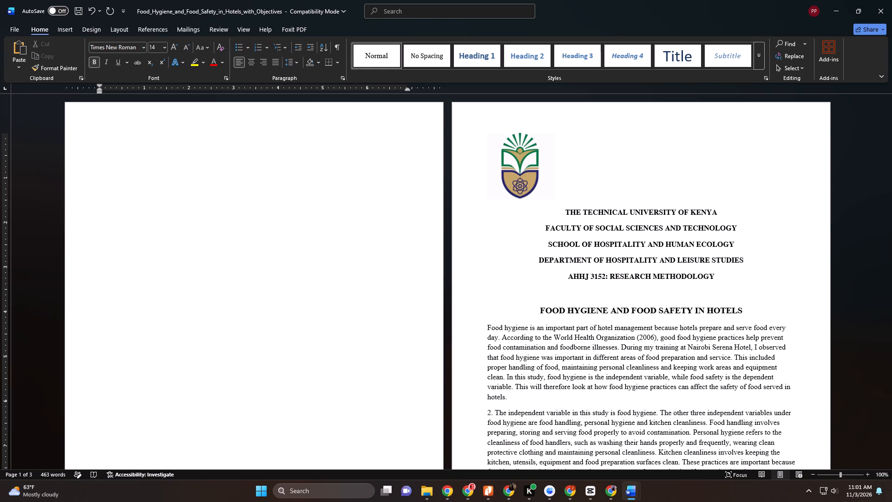
pyautogui.click(328, 146)
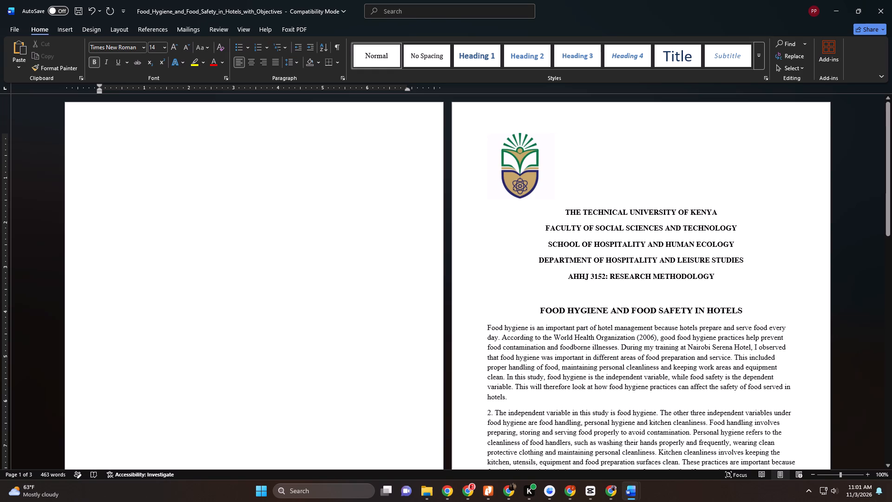
pyautogui.click(220, 49)
pyautogui.doubleClick(220, 48)
pyautogui.click(321, 215)
pyautogui.click(501, 161)
pyautogui.click(253, 173)
pyautogui.moveTo(252, 173); pyautogui.dragTo(246, 171)
pyautogui.moveTo(184, 158); pyautogui.dragTo(222, 278)
pyautogui.press('Delete')
# Centre the university logo above the heading lines on the first page.
pyautogui.click(151, 152)
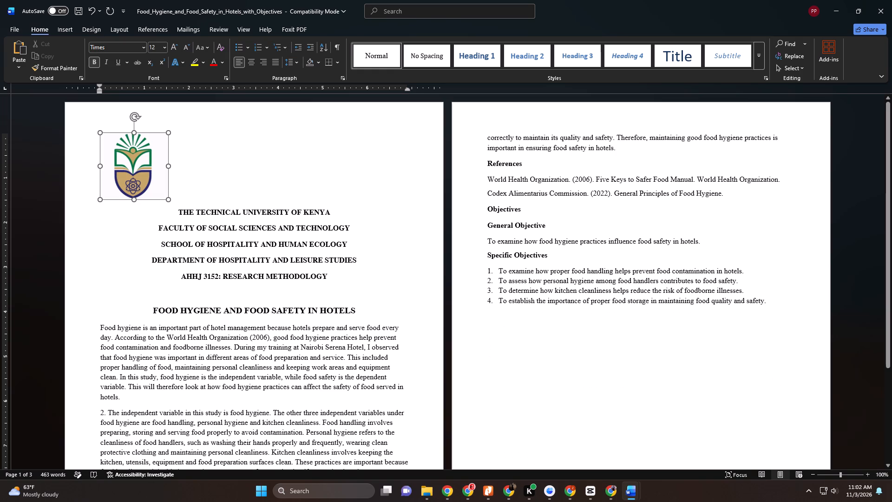
pyautogui.click(248, 65)
pyautogui.click(334, 278)
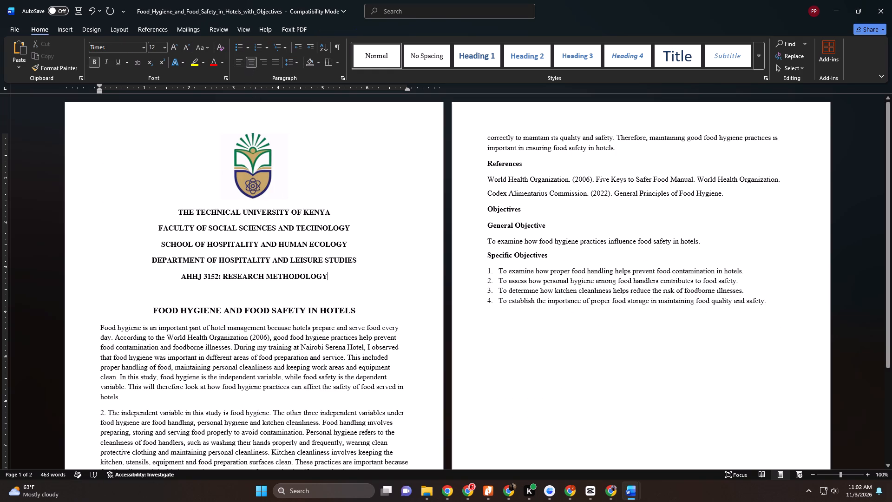
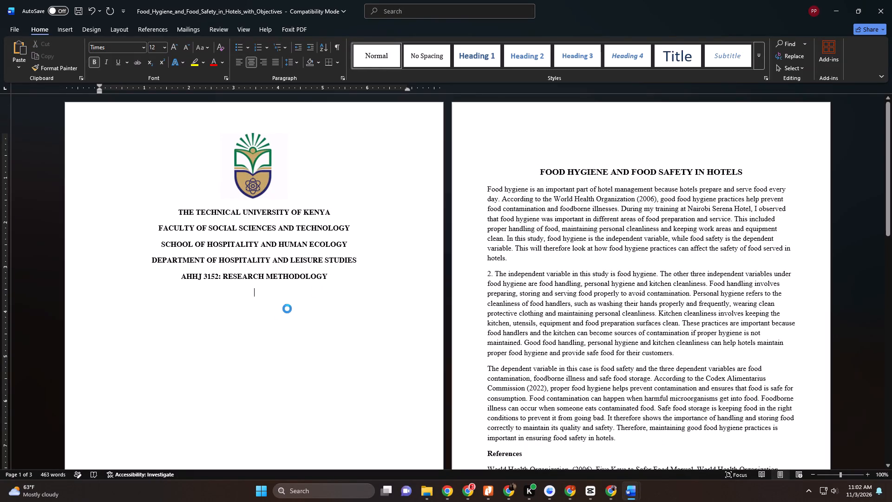
# Remove the bracketed chat timestamps and sender prefixes from the pasted name, registration and unit lines on the cover page.
pyautogui.moveTo(246, 292); pyautogui.dragTo(194, 293)
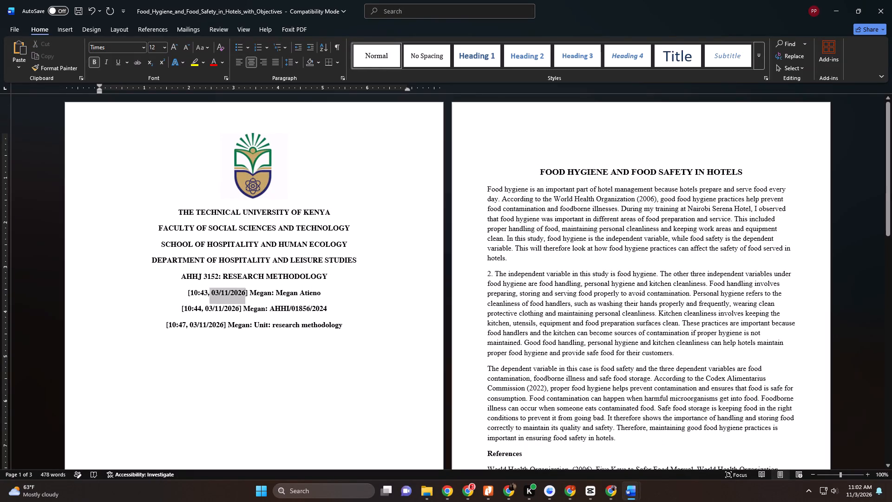
pyautogui.moveTo(194, 293); pyautogui.dragTo(187, 293)
pyautogui.press('Delete')
pyautogui.press('Delete')
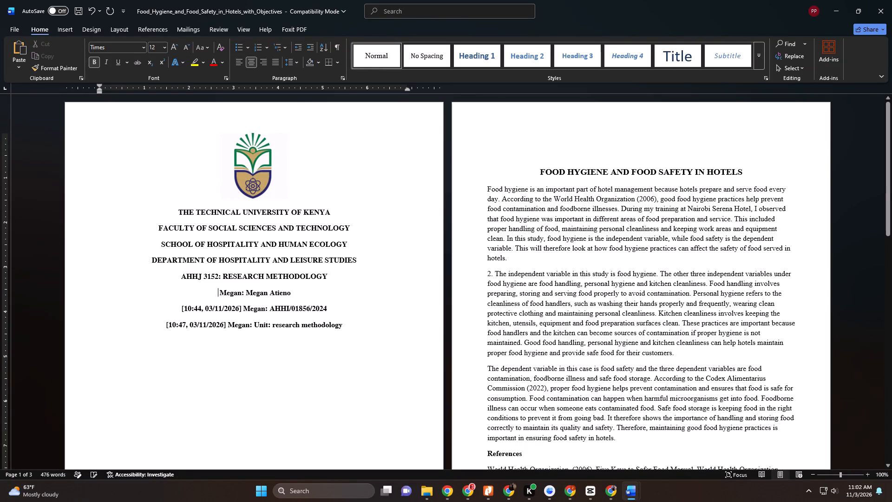
pyautogui.moveTo(243, 306); pyautogui.dragTo(181, 312)
pyautogui.press('Delete')
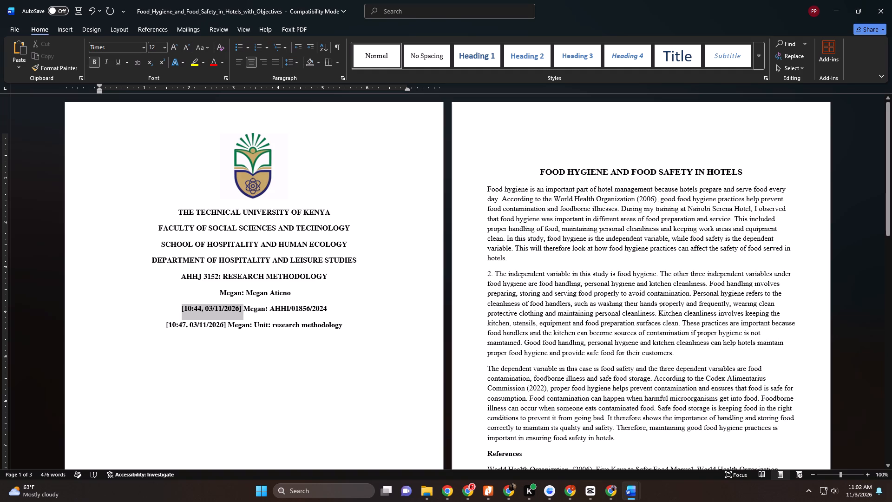
pyautogui.press('Delete')
pyautogui.press('Delete')
pyautogui.press('Delete')
pyautogui.press('Delete')
pyautogui.press('Delete')
pyautogui.press('Delete')
pyautogui.press('Delete')
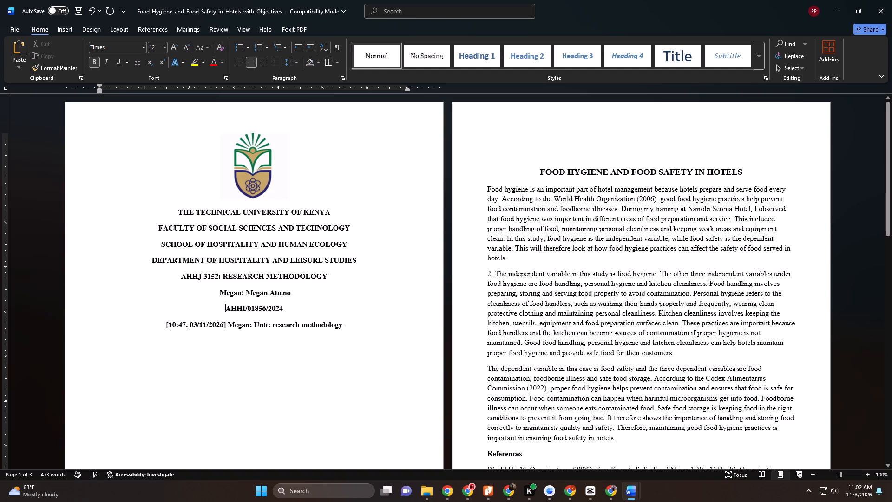
pyautogui.moveTo(245, 292); pyautogui.dragTo(216, 292)
pyautogui.press('Delete')
pyautogui.moveTo(251, 325); pyautogui.dragTo(167, 325)
pyautogui.press('Delete')
# Insert an empty line after the General Objective sentence to push the "Specific Objectives" heading onto the page with its numbered list.
pyautogui.scroll(4, 243, 365)
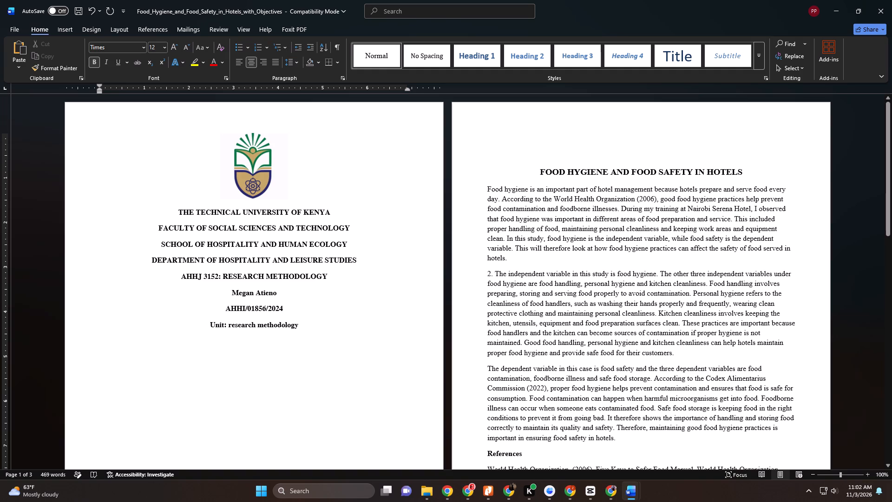
pyautogui.scroll(-15, 243, 365)
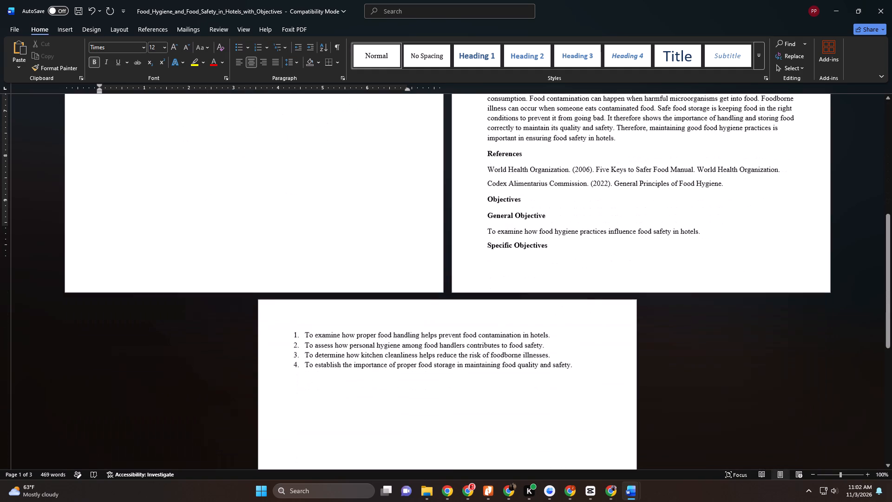
pyautogui.scroll(3, 433, 314)
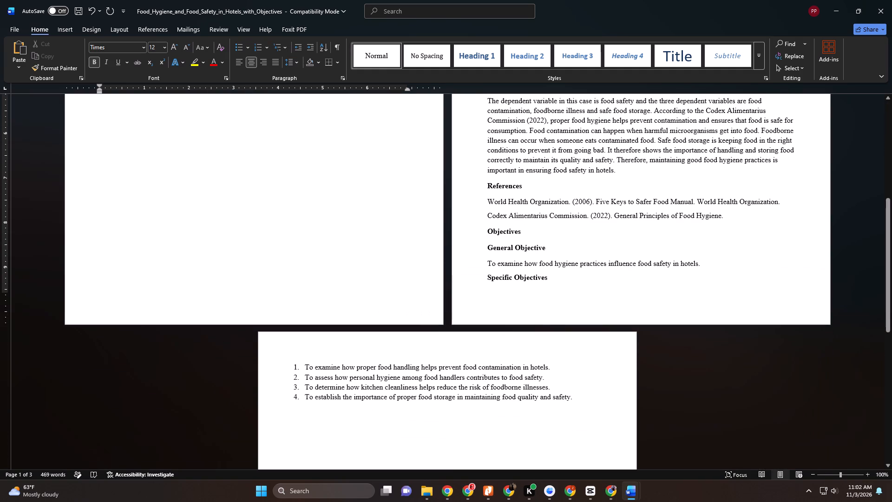
pyautogui.click(708, 261)
pyautogui.press('Return')
# Label the cover's student name line "NAME: " and the registration number line "Reg: ", and save the document.
pyautogui.scroll(3, 440, 309)
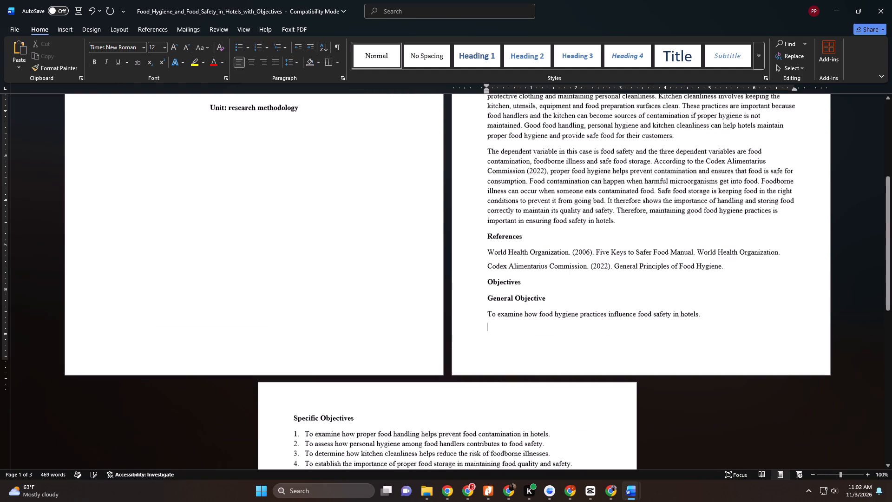
pyautogui.scroll(9, 438, 309)
pyautogui.scroll(-1, 442, 308)
pyautogui.scroll(1, 442, 308)
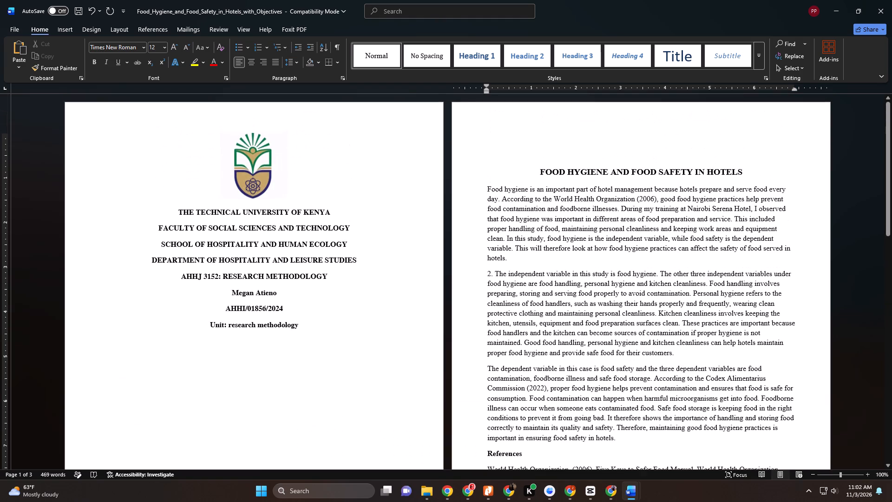
pyautogui.click(233, 291)
pyautogui.write('NAME:"')
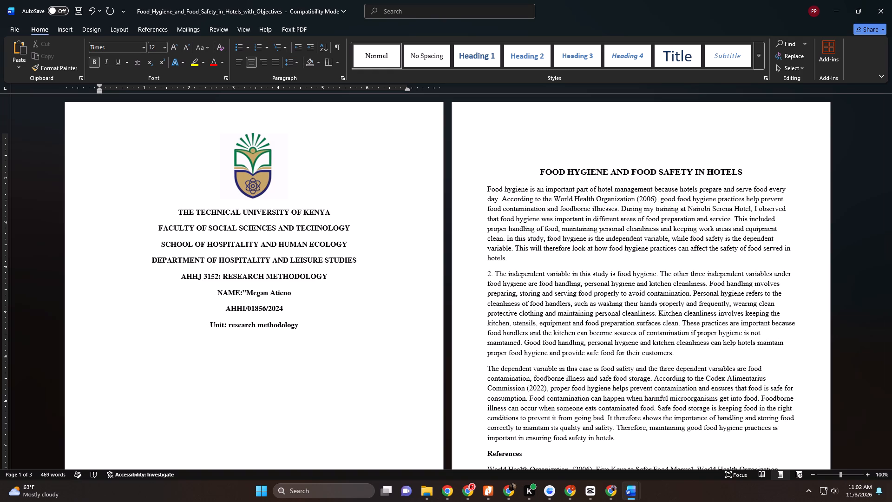
pyautogui.press('BackSpace')
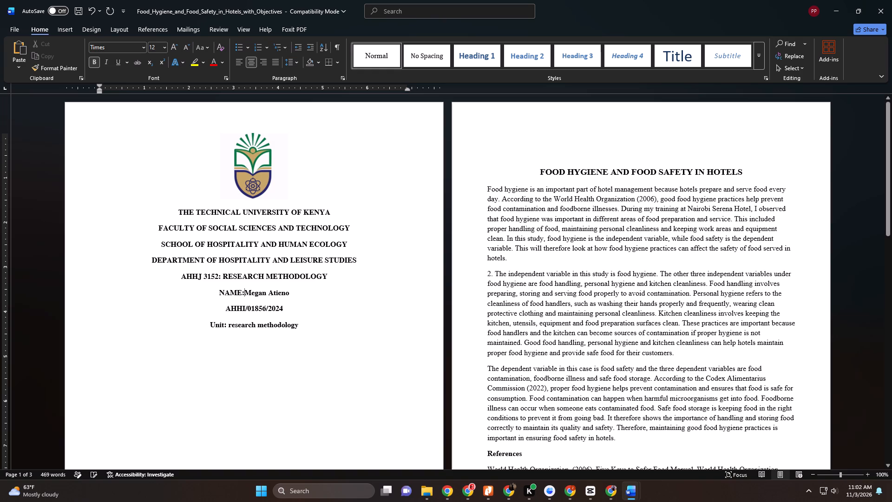
pyautogui.click(227, 308)
pyautogui.write('reg')
pyautogui.hotkey('shift', ':')
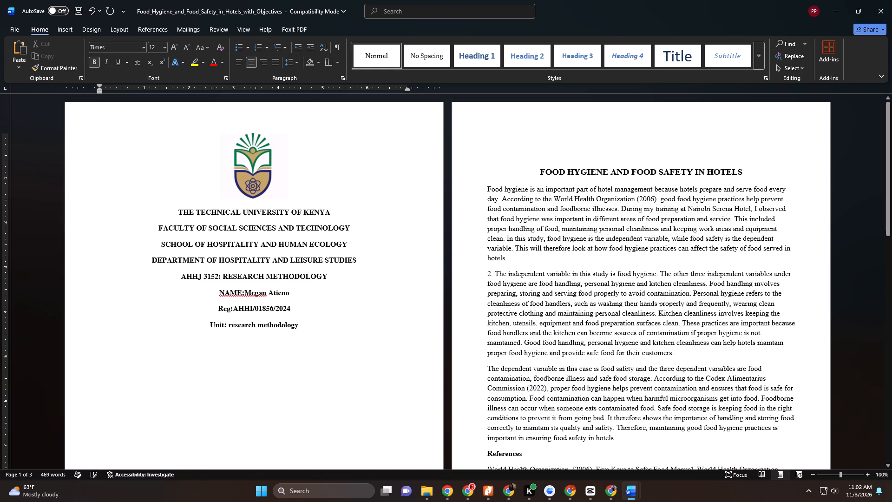
pyautogui.press('space')
pyautogui.click(244, 293)
pyautogui.press('space')
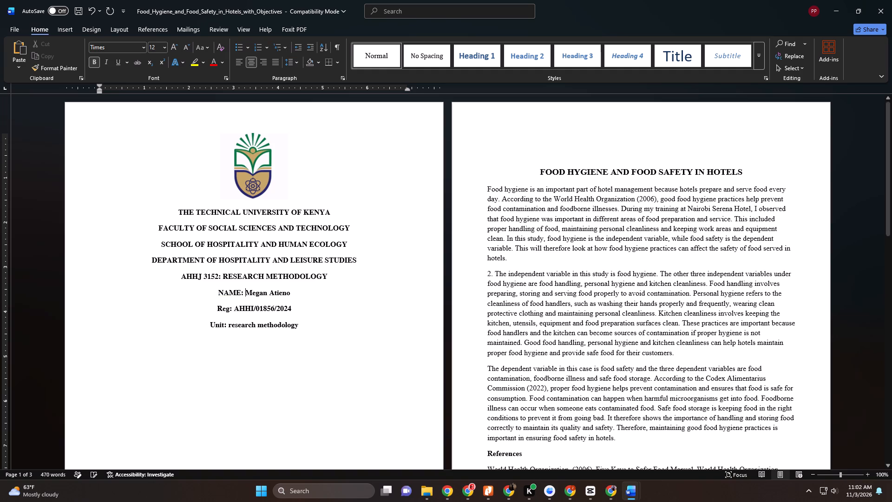
pyautogui.hotkey('ctrl', 's')
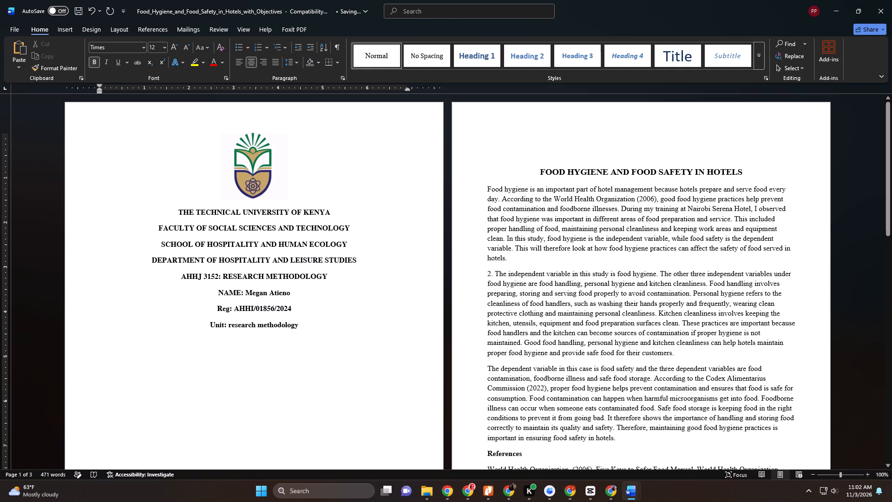
# Change the cover lines from the course title through the unit line to UPPERCASE and save the document.
pyautogui.moveTo(331, 352); pyautogui.dragTo(190, 272)
pyautogui.click(208, 49)
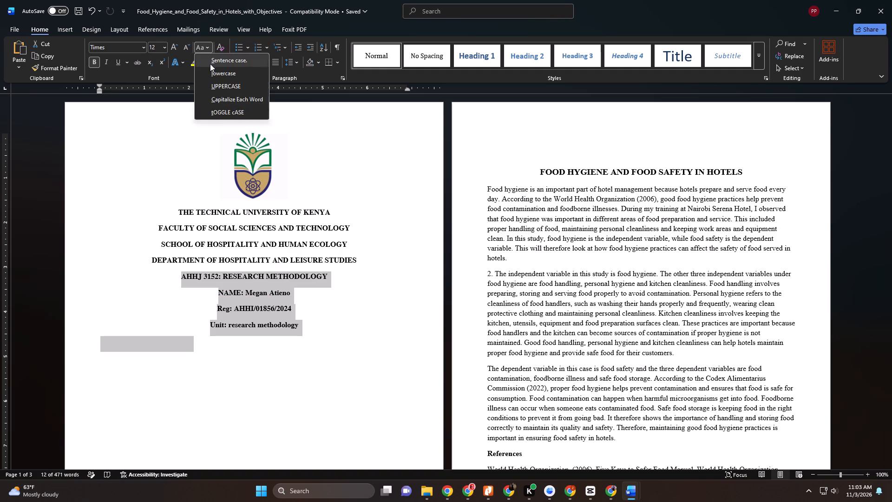
pyautogui.click(222, 87)
pyautogui.click(323, 321)
pyautogui.hotkey('ctrl', 's')
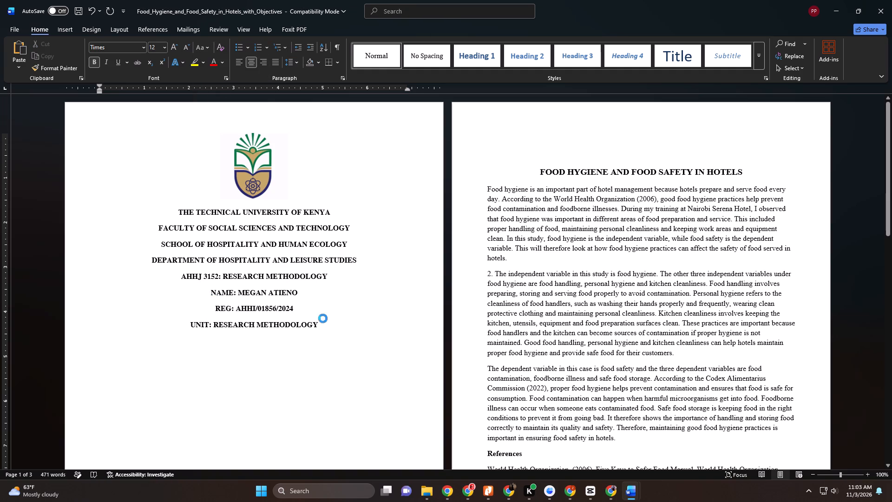
# Print one copy of the whole food hygiene document on the EPSON L365 Series.
pyautogui.hotkey('ctrl', 'p')
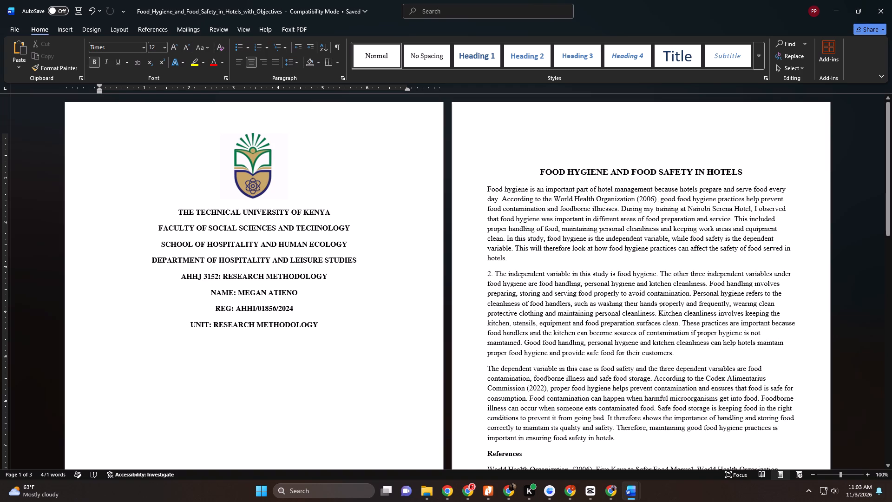
pyautogui.click(175, 114)
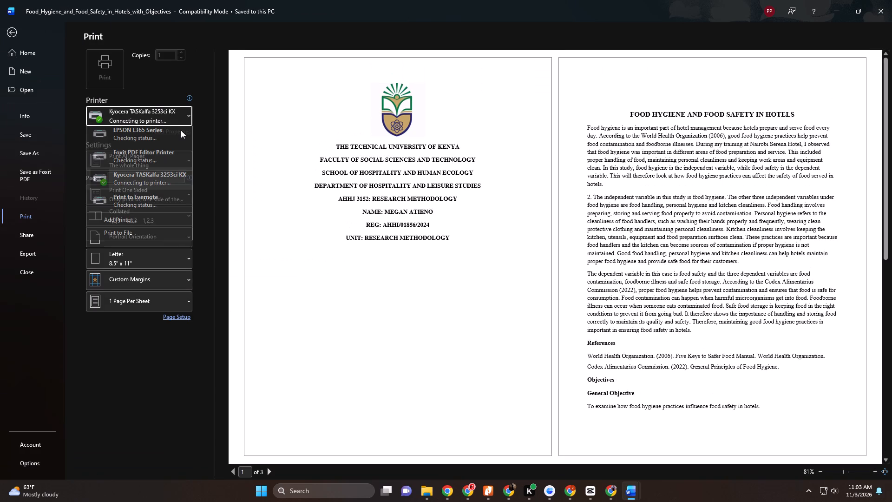
pyautogui.click(174, 142)
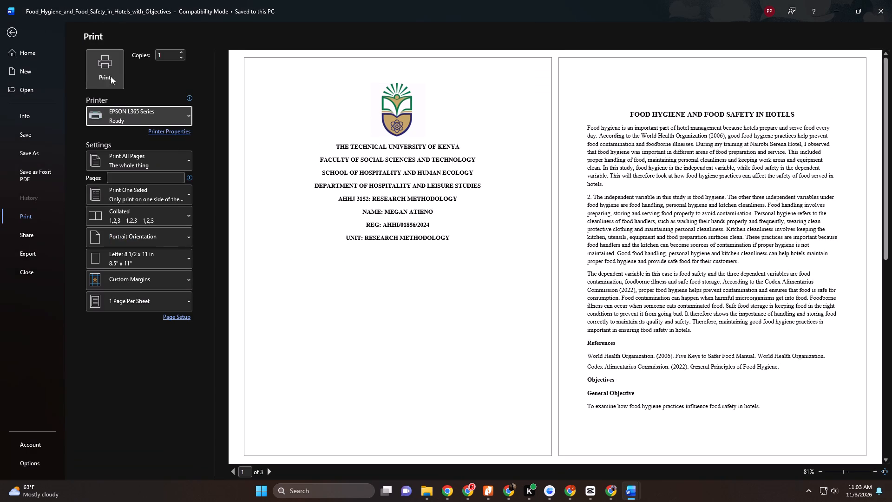
pyautogui.click(100, 73)
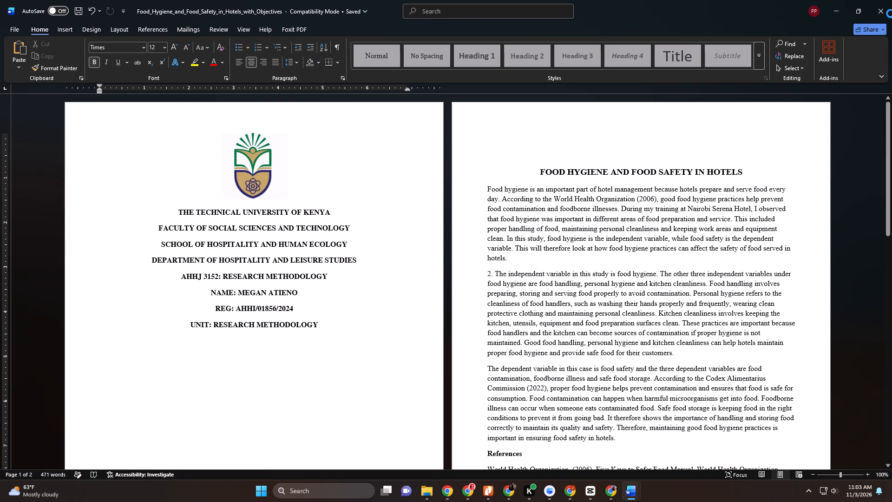
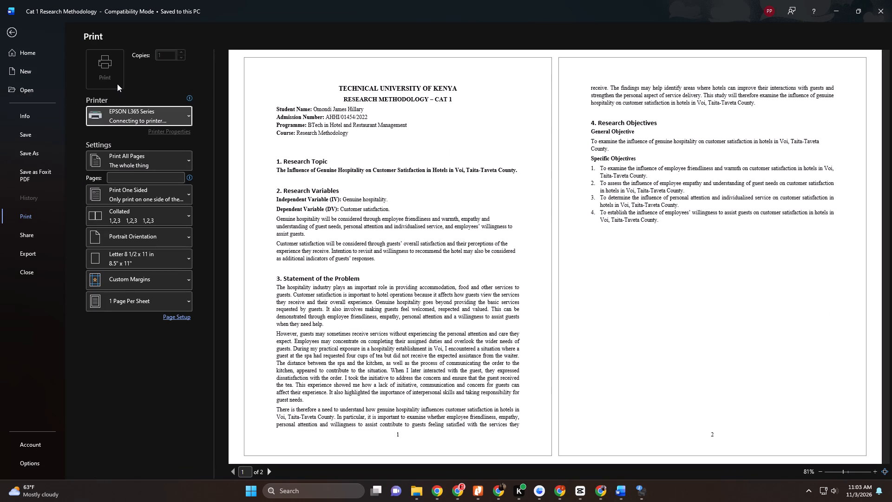
# Print the whole Cat 1 Research Methodology document on the EPSON L365 Series.
pyautogui.click(116, 83)
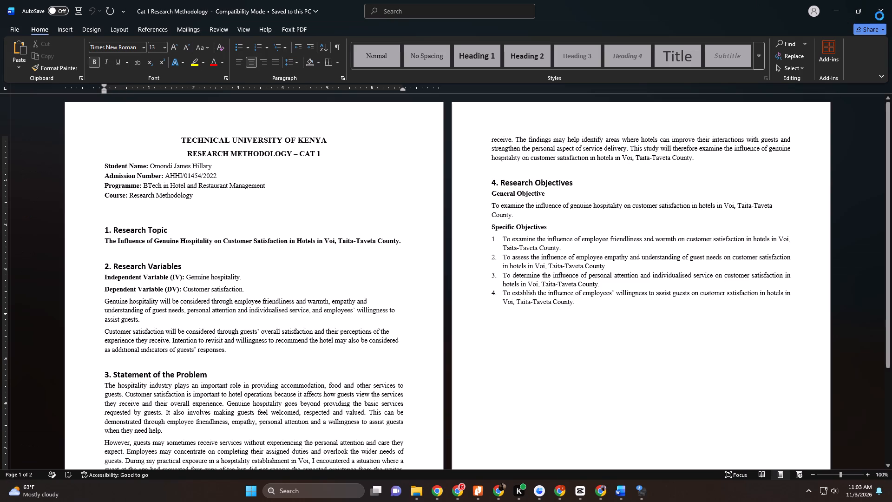
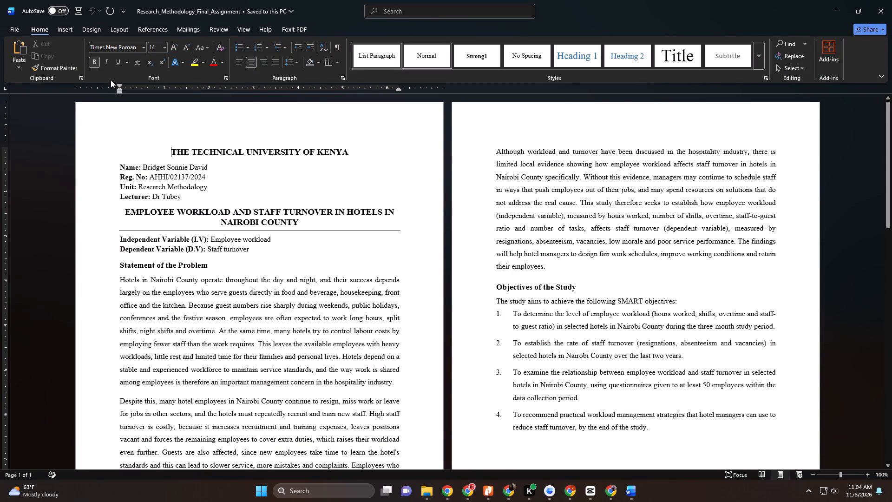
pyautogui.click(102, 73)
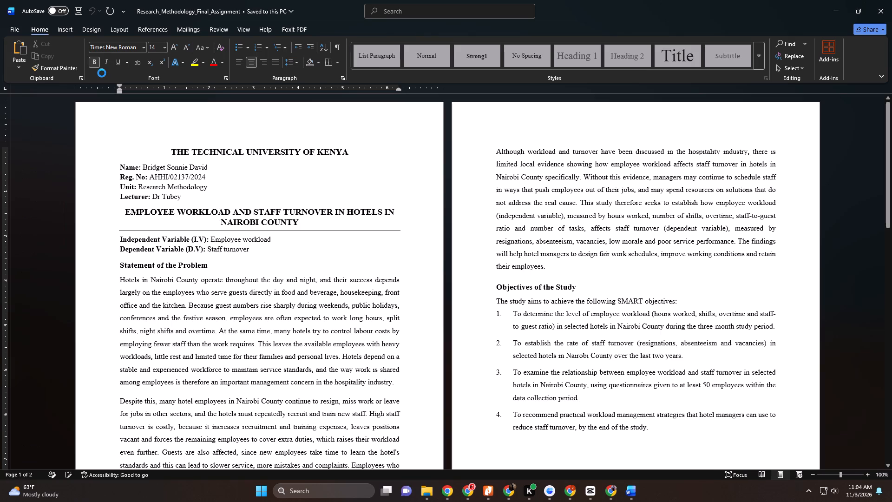
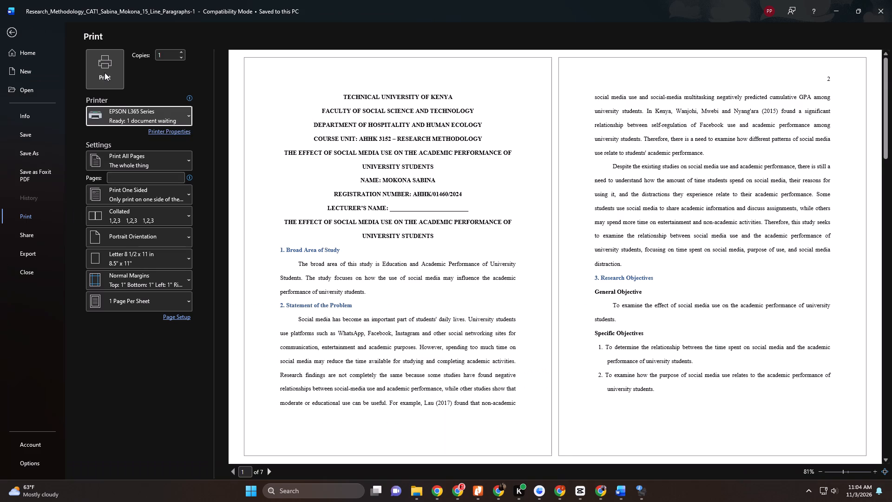
# Print one single-sided copy of all pages of the Research Methodology CAT 1 on social media use with the EPSON L365 Series.
pyautogui.scroll(1, 396, 200)
pyautogui.scroll(-5, 397, 202)
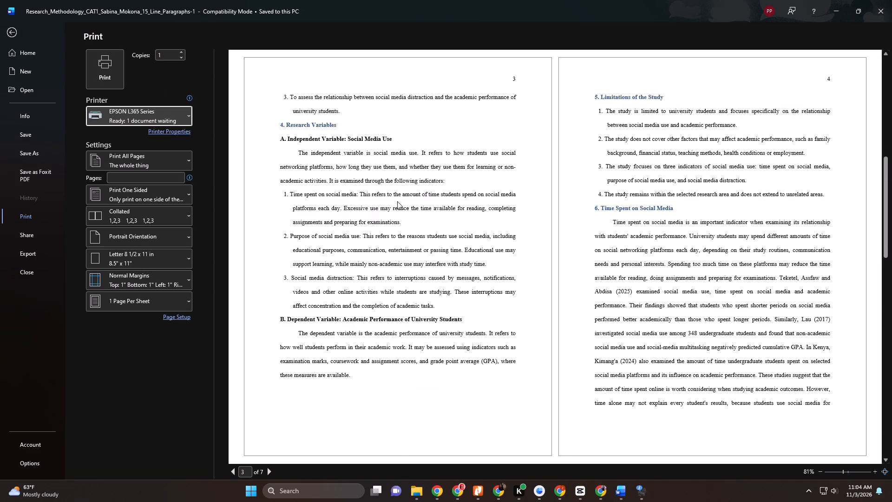
pyautogui.scroll(-6, 397, 201)
pyautogui.scroll(1, 397, 201)
pyautogui.click(98, 74)
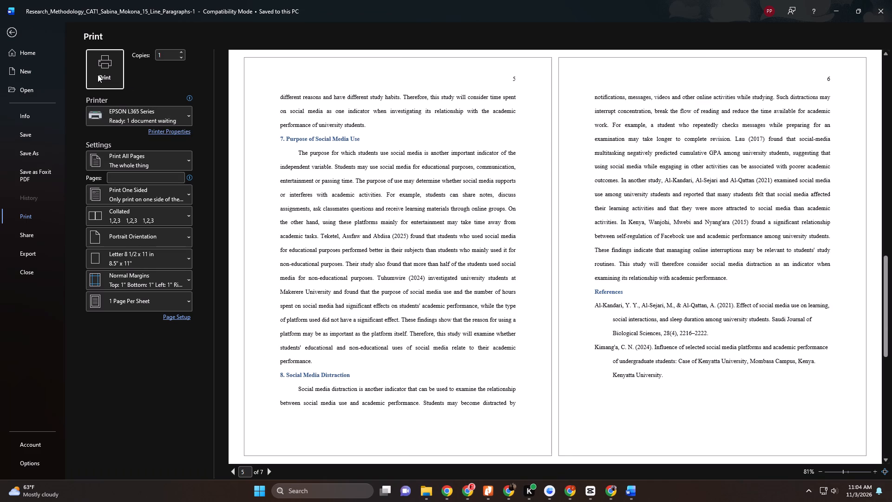
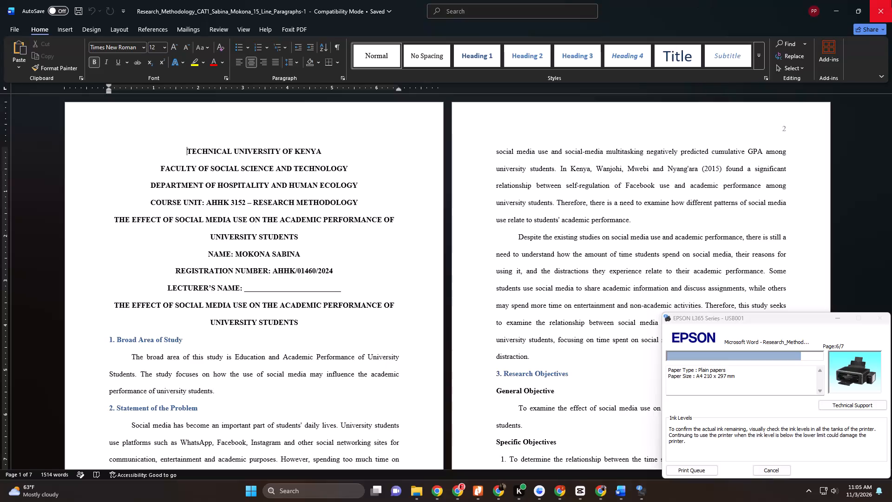
# Close the Research Methodology CAT 1 document on social media use.
pyautogui.click(879, 12)
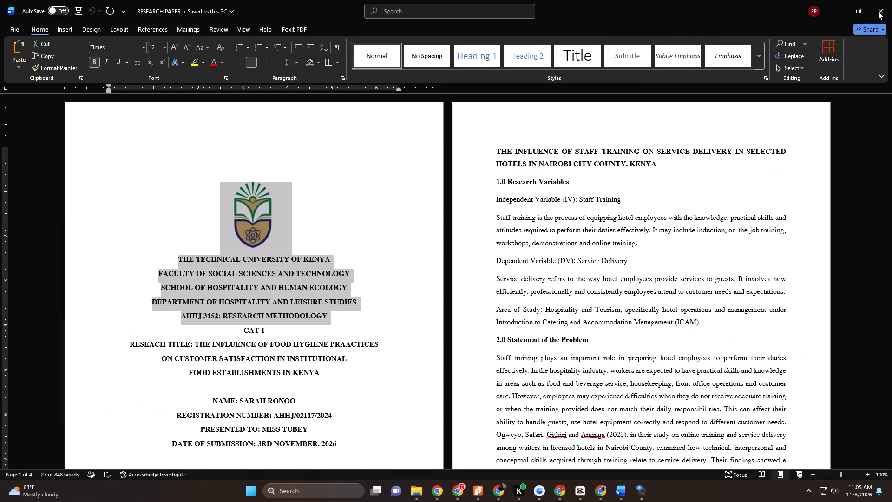
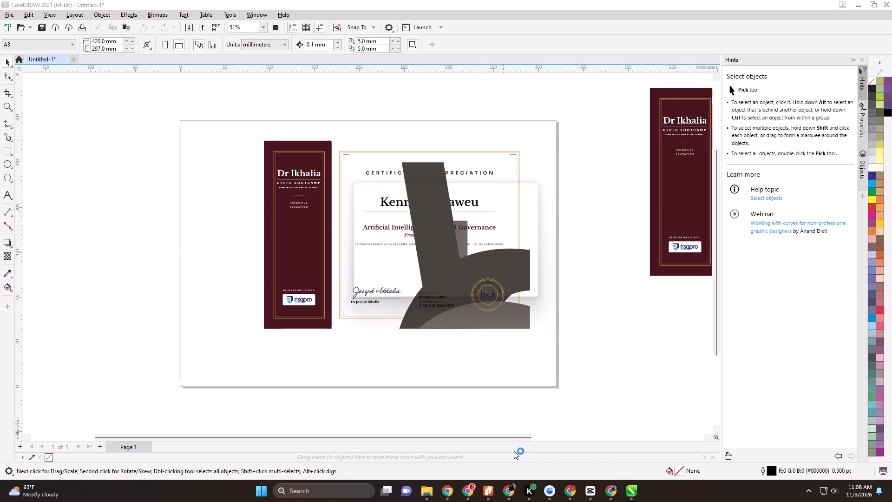
# Create a blank Word document and paste the copied chat text on menu variety and customer satisfaction.
pyautogui.doubleClick(154, 100)
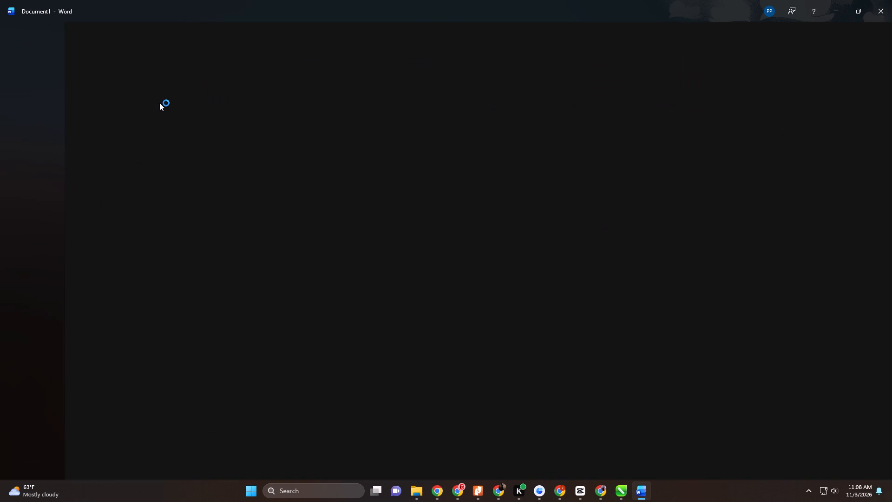
pyautogui.hotkey('ctrl', 'v')
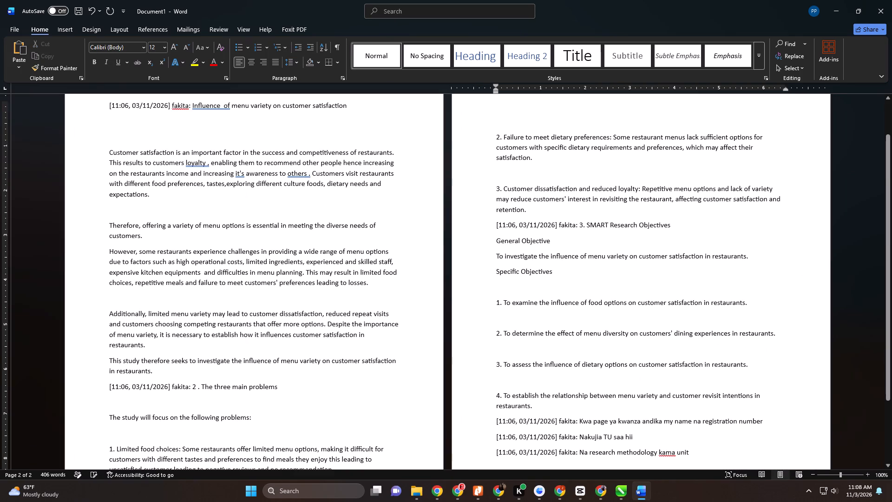
# Delete the chat timestamp and sender label in front of the "3. SMART Research Objectives" heading.
pyautogui.moveTo(577, 226); pyautogui.dragTo(482, 228)
pyautogui.press('Delete')
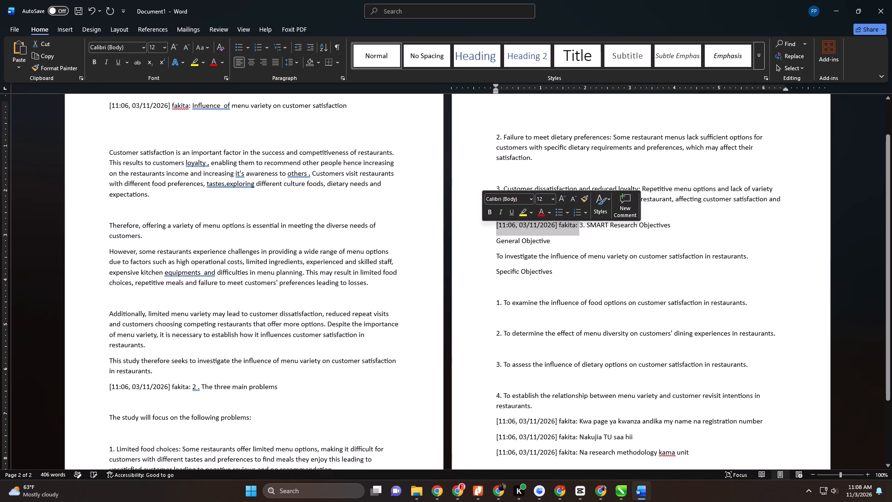
# Remove the blank lines above the third problem, the "Therefore, offering a variety" paragraph and the opening "Customer satisfaction" paragraph.
pyautogui.click(514, 168)
pyautogui.press('Delete')
pyautogui.click(135, 212)
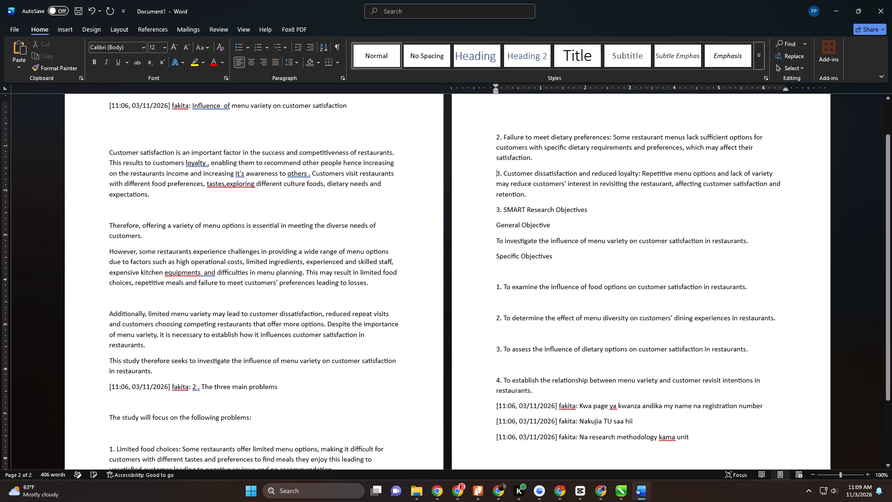
pyautogui.press('Delete')
pyautogui.click(135, 136)
pyautogui.press('Delete')
# Delete the chat timestamp and sender label before the title "Influence of menu variety on customer satisfaction", keeping the title's first letter.
pyautogui.scroll(3, 137, 136)
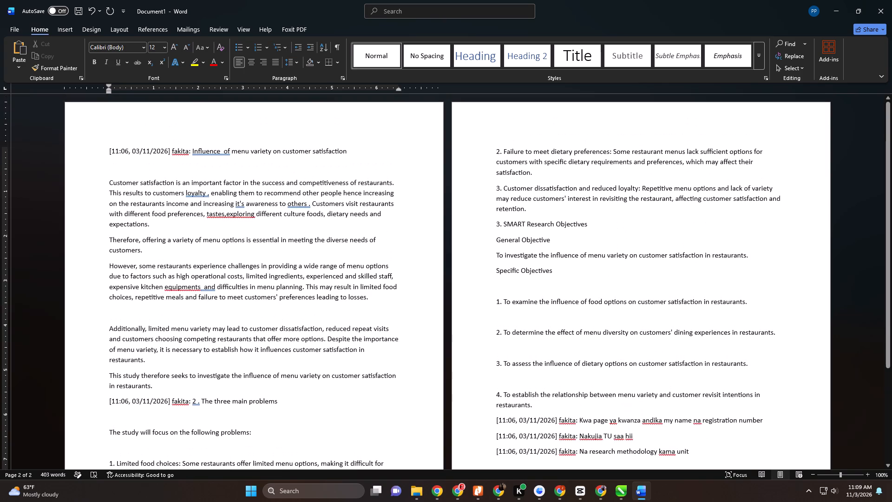
pyautogui.moveTo(190, 153); pyautogui.dragTo(106, 154)
pyautogui.press('Delete')
pyautogui.press('Delete')
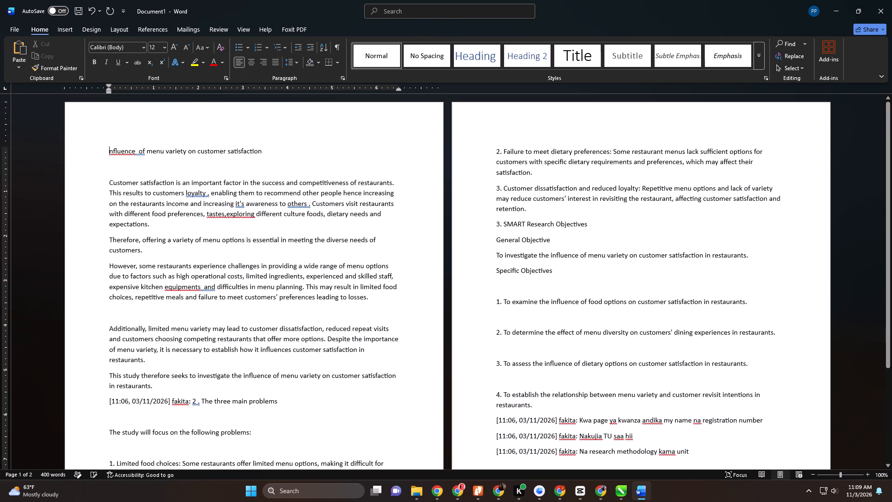
pyautogui.hotkey('ctrl', 'z')
# Remove the blank line between the title and the opening "Customer satisfaction" paragraph.
pyautogui.click(82, 171)
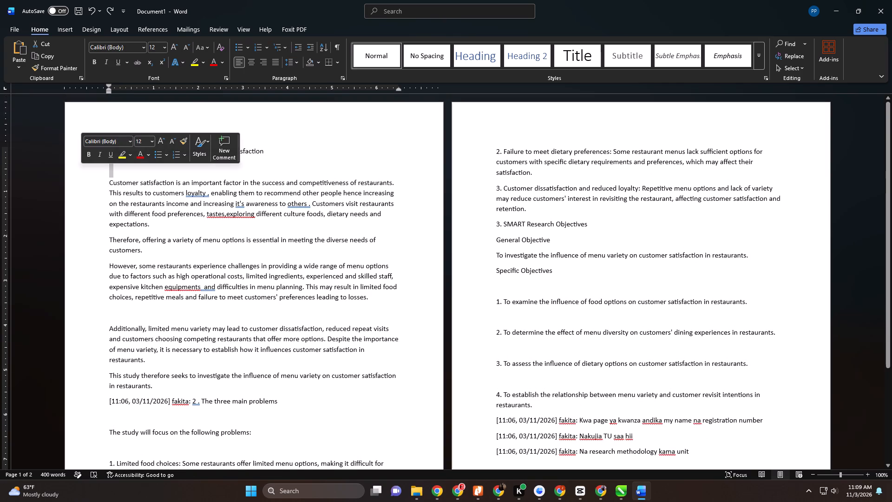
# Remove the blank lines between the title and opening paragraph and above the "1. Limited food choices" problem.
pyautogui.press('Delete')
pyautogui.tripleClick(813, 474)
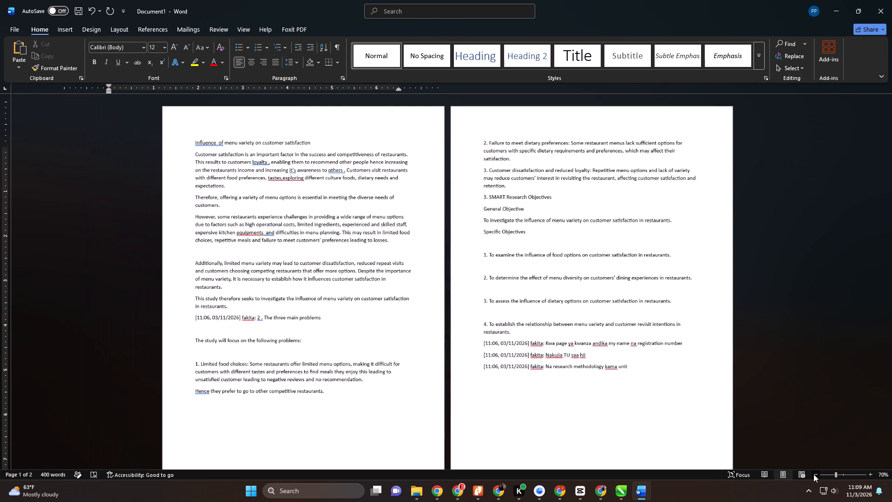
pyautogui.click(198, 343)
pyautogui.press('Delete')
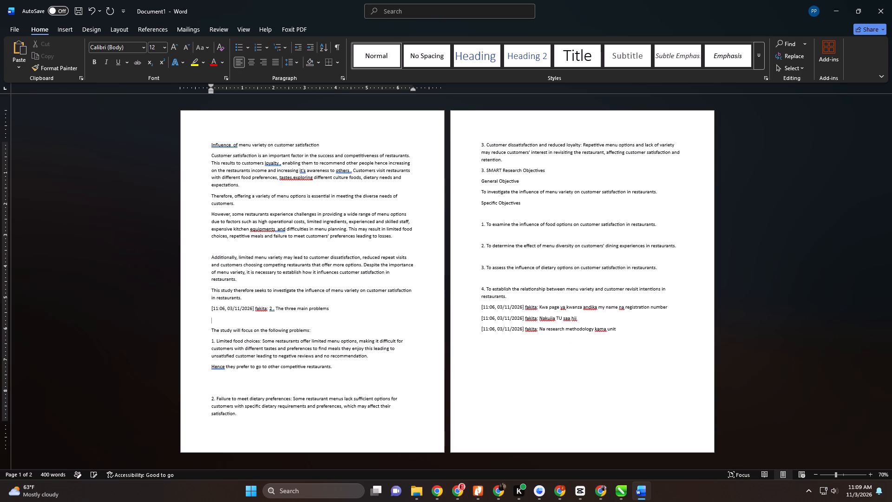
# Delete the chat timestamp and sender label in front of the "2 . The three main problems" heading.
pyautogui.moveTo(269, 308); pyautogui.dragTo(223, 313)
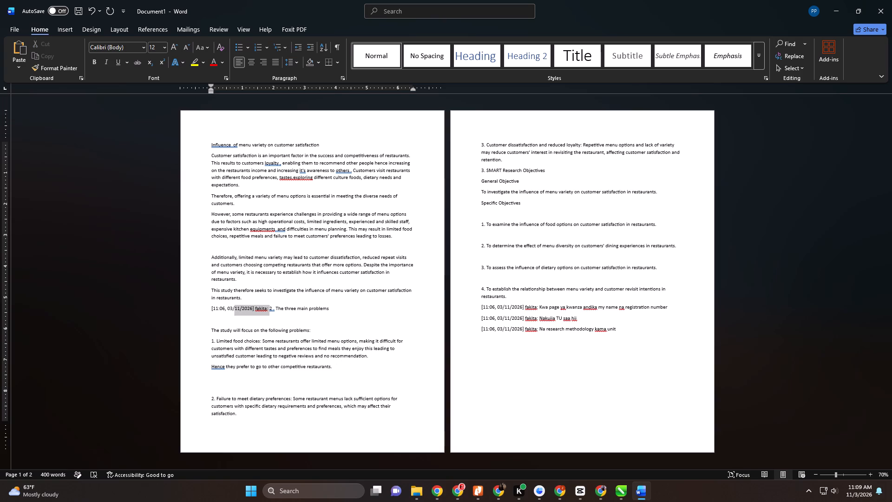
pyautogui.moveTo(223, 313); pyautogui.dragTo(201, 308)
pyautogui.press('Delete')
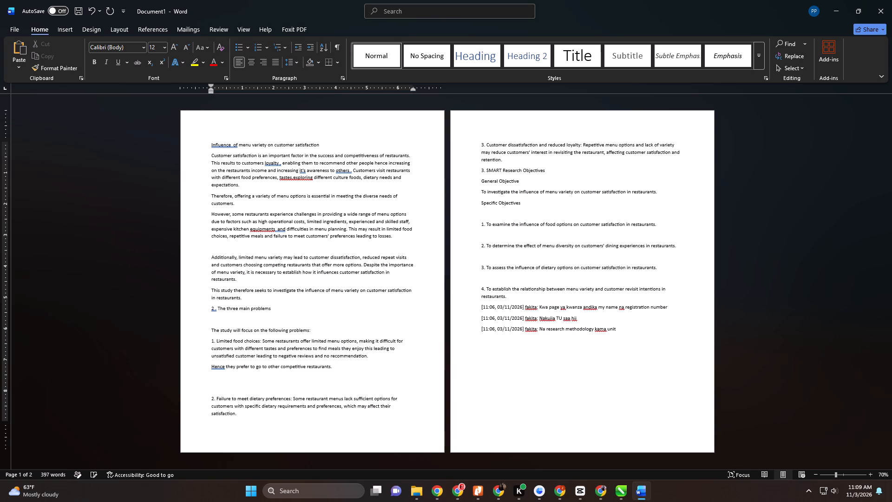
# Remove the blank line below "The three main problems" heading and an extra one above "2. Failure to meet dietary preferences".
pyautogui.click(201, 323)
pyautogui.press('Delete')
pyautogui.click(202, 376)
pyautogui.press('Delete')
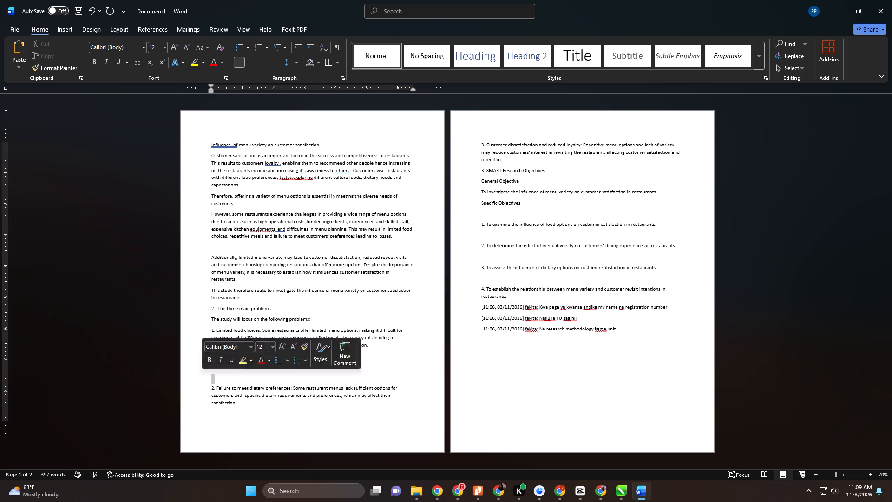
pyautogui.click(206, 370)
pyautogui.press('Delete')
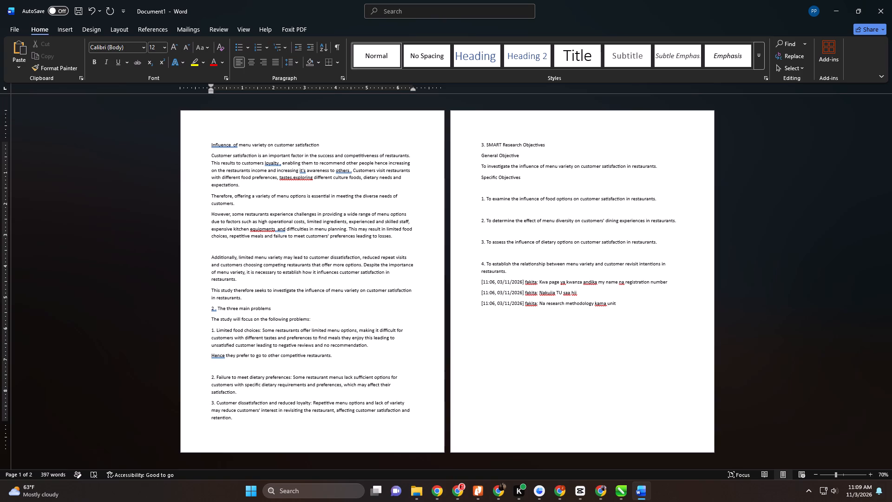
# Remove the blank lines above each of the four numbered items under Specific Objectives.
pyautogui.click(460, 213)
pyautogui.press('Delete')
pyautogui.click(466, 186)
pyautogui.press('Delete')
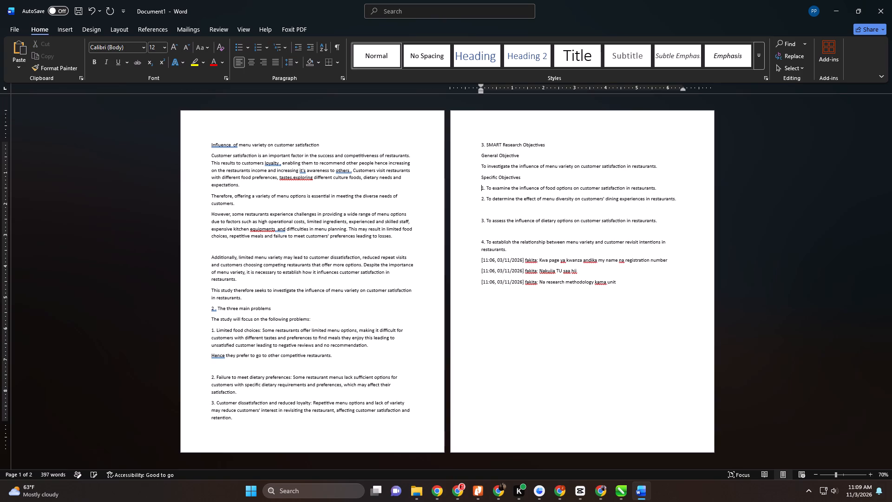
pyautogui.click(466, 210)
pyautogui.press('Delete')
pyautogui.click(467, 220)
pyautogui.press('Delete')
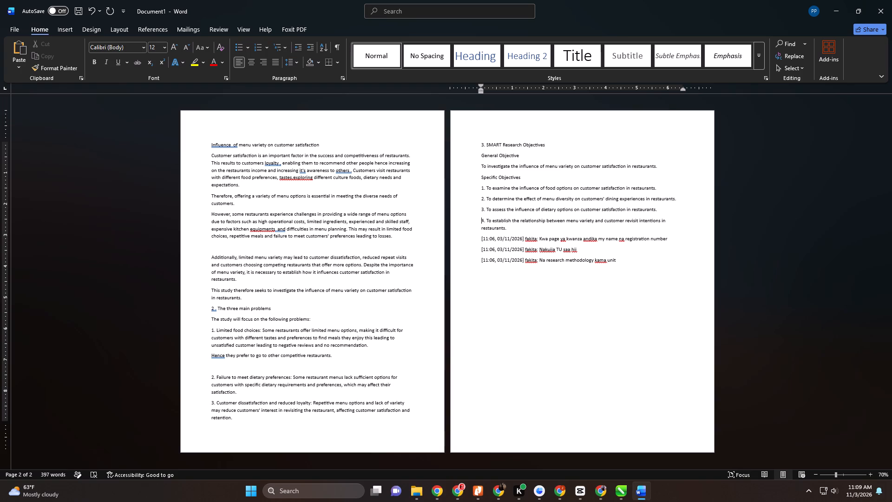
# Delete the three leftover chat messages after the fourth specific objective at the end of the document.
pyautogui.moveTo(461, 273); pyautogui.dragTo(466, 241)
pyautogui.press('Delete')
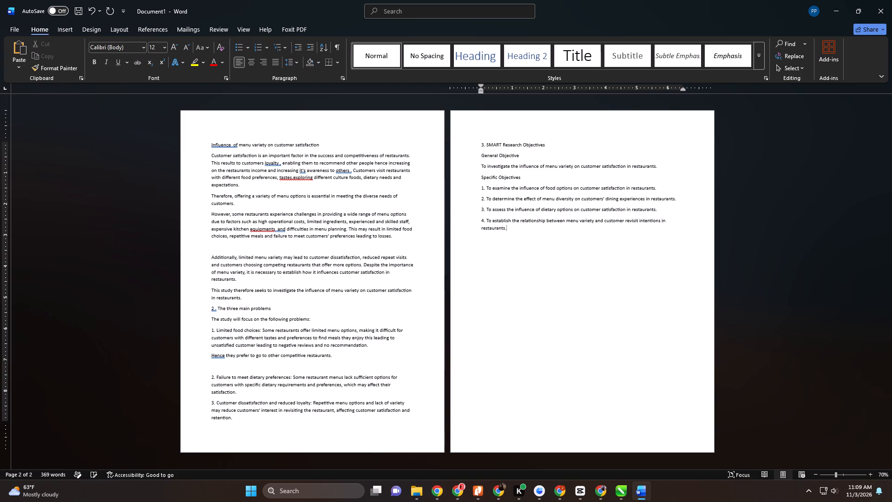
# Insert a page break before the title "Influence of menu variety on customer satisfaction", leaving a blank first page.
pyautogui.click(210, 144)
pyautogui.hotkey('ctrl', 'Return')
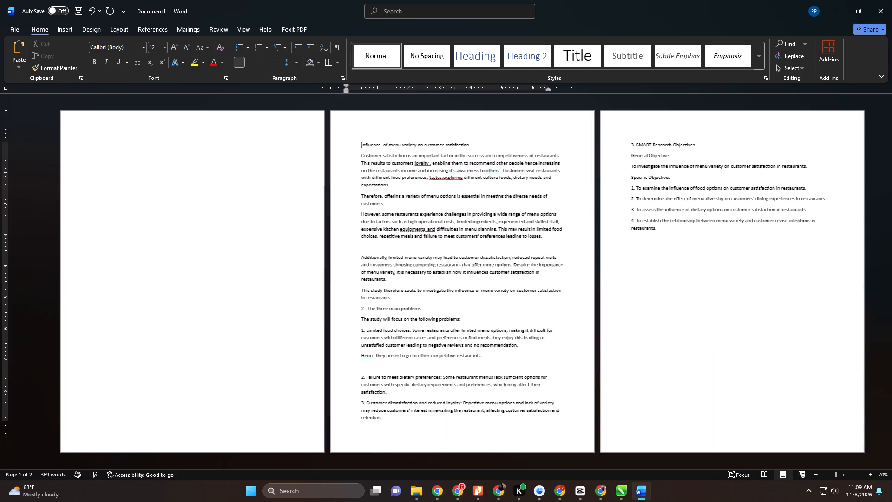
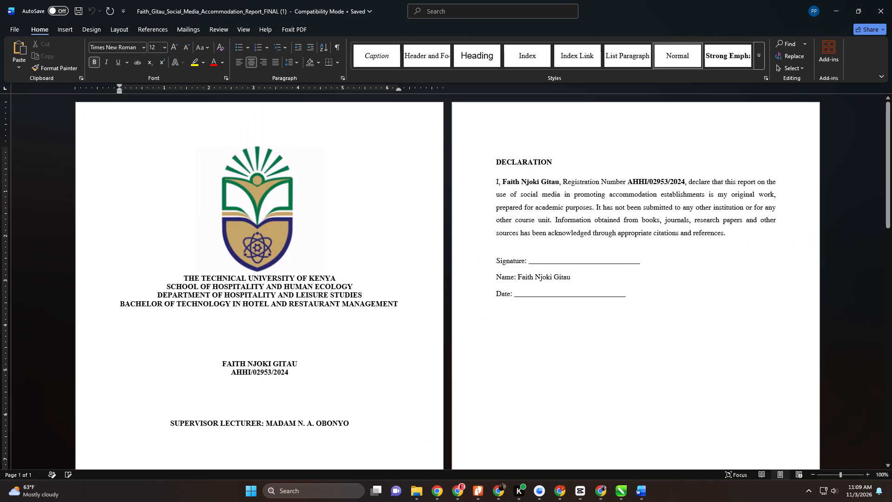
# Copy the cover content from logo to registration number, close the social media report, and paste it into the menu variety paper.
pyautogui.moveTo(294, 363); pyautogui.dragTo(216, 221)
pyautogui.rightClick(273, 265)
pyautogui.click(328, 351)
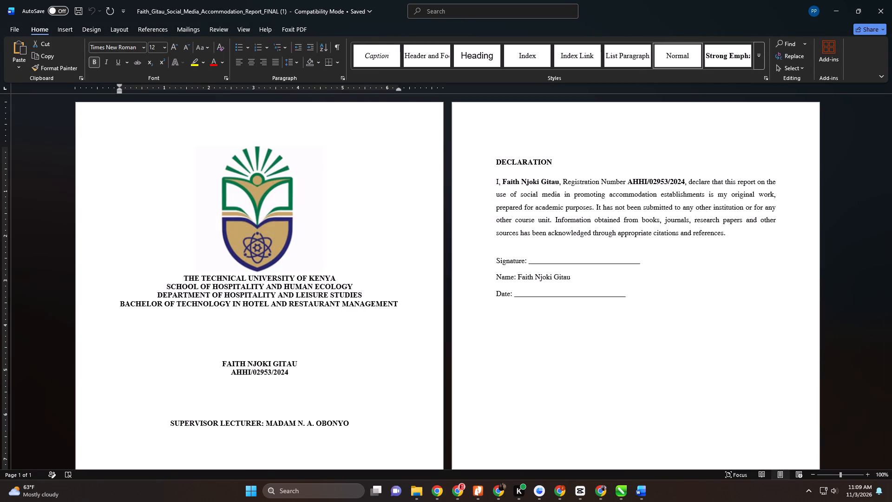
pyautogui.moveTo(317, 380); pyautogui.dragTo(217, 202)
pyautogui.rightClick(282, 285)
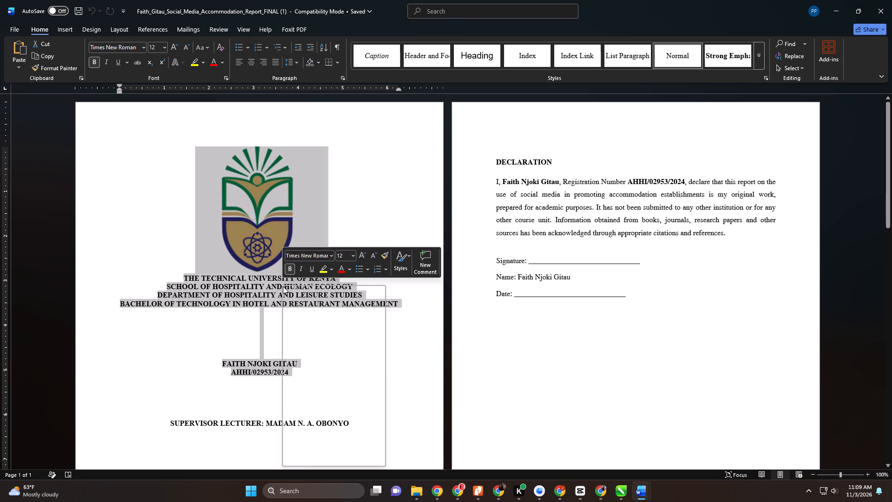
pyautogui.click(313, 324)
pyautogui.click(888, 6)
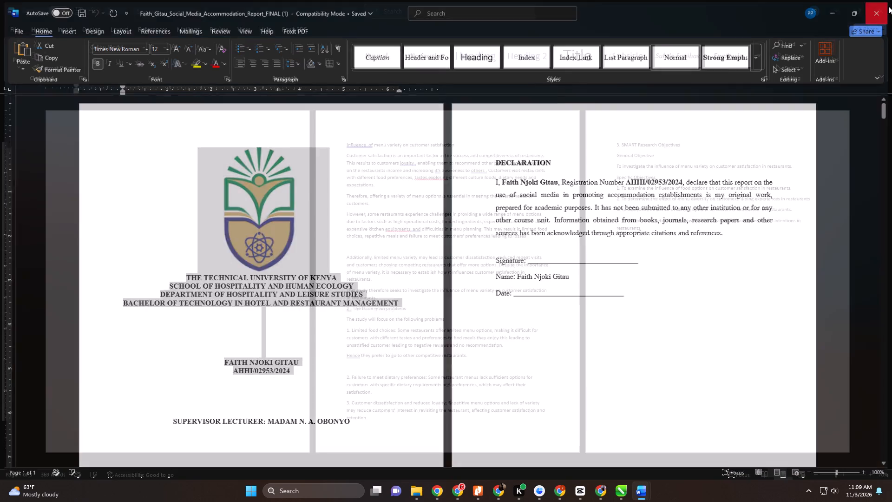
pyautogui.hotkey('ctrl', 'v')
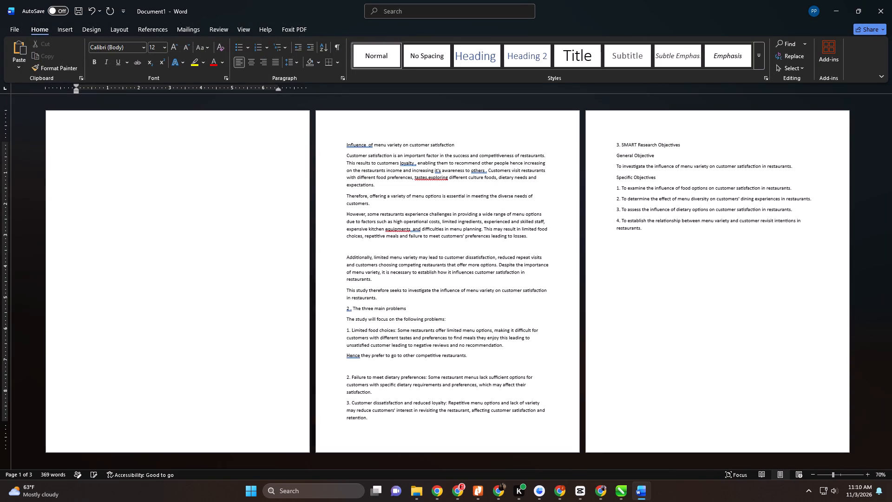
# Remove the blank page ahead of the pasted cover so that the university logo starts on the first page.
pyautogui.click(203, 147)
pyautogui.press('BackSpace')
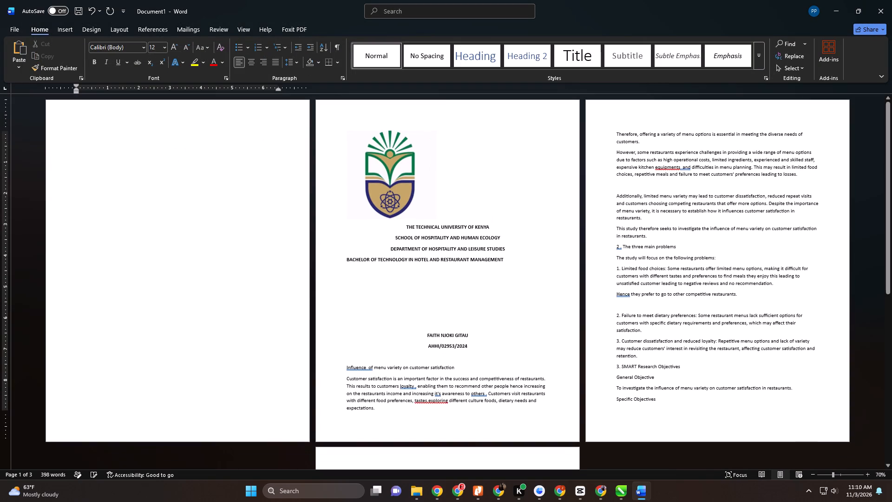
pyautogui.press('BackSpace')
pyautogui.press('BackSpace')
pyautogui.moveTo(191, 136); pyautogui.dragTo(222, 197)
pyautogui.press('Delete')
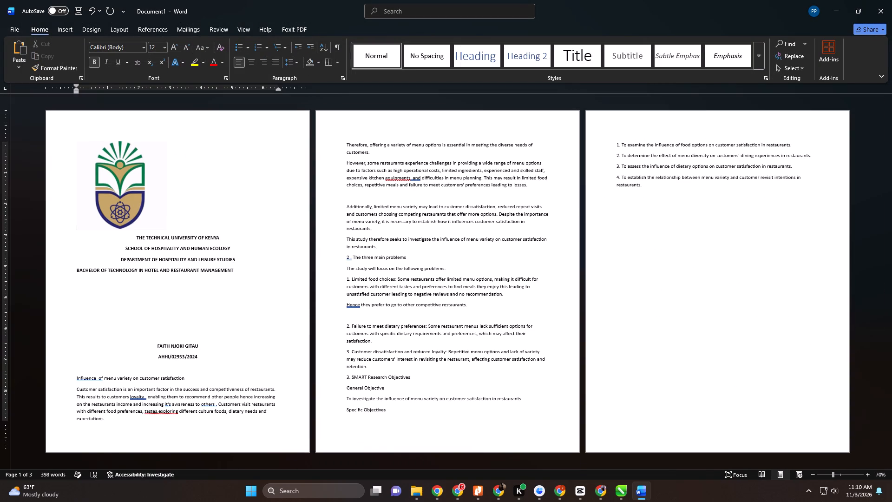
# Format the whole document in the Times font, justified, with 1.5 line spacing.
pyautogui.hotkey('ctrl', 'a')
pyautogui.click(146, 47)
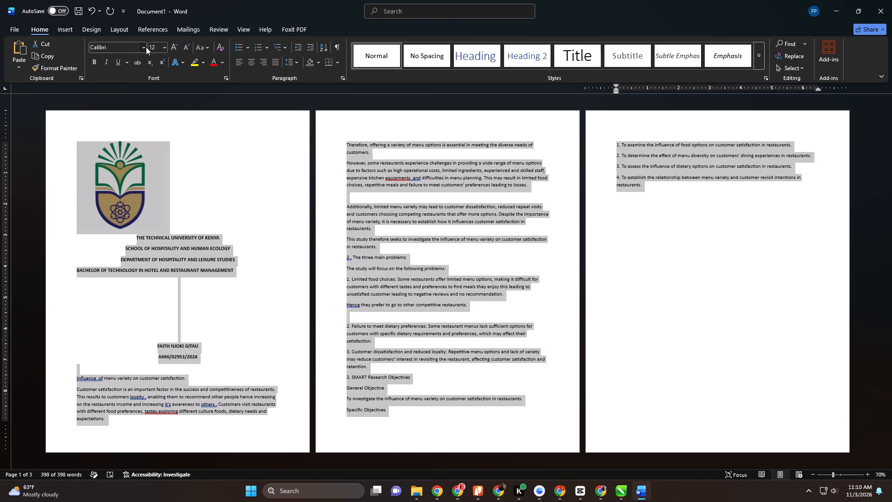
pyautogui.click(118, 116)
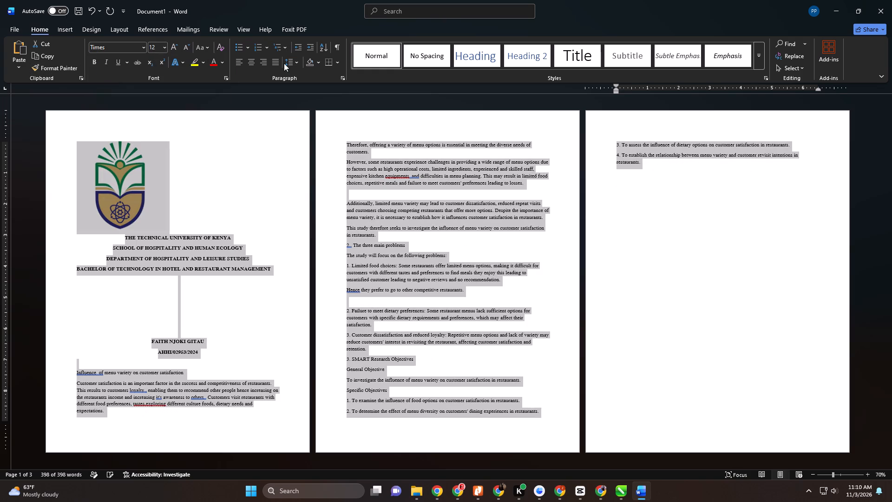
pyautogui.click(277, 62)
pyautogui.click(295, 61)
pyautogui.click(306, 99)
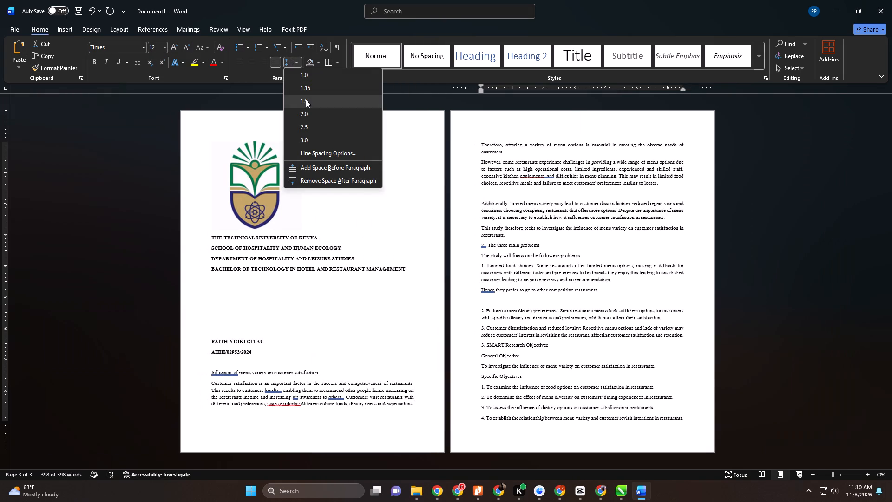
# Insert a page break before the title "Influence of menu variety on customer satisfaction".
pyautogui.click(157, 356)
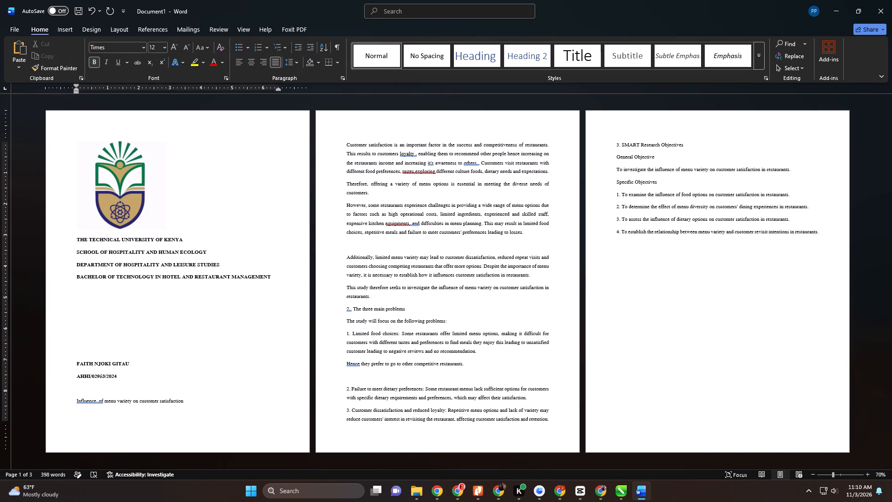
pyautogui.click(74, 400)
pyautogui.hotkey('ctrl', 'Return')
# Centre the cover page content from the logo down to the registration number.
pyautogui.moveTo(144, 384); pyautogui.dragTo(77, 143)
pyautogui.click(254, 63)
# Delete the surplus blank lines between the degree programme line and the student's name on the cover page.
pyautogui.click(163, 323)
pyautogui.moveTo(168, 311); pyautogui.dragTo(181, 340)
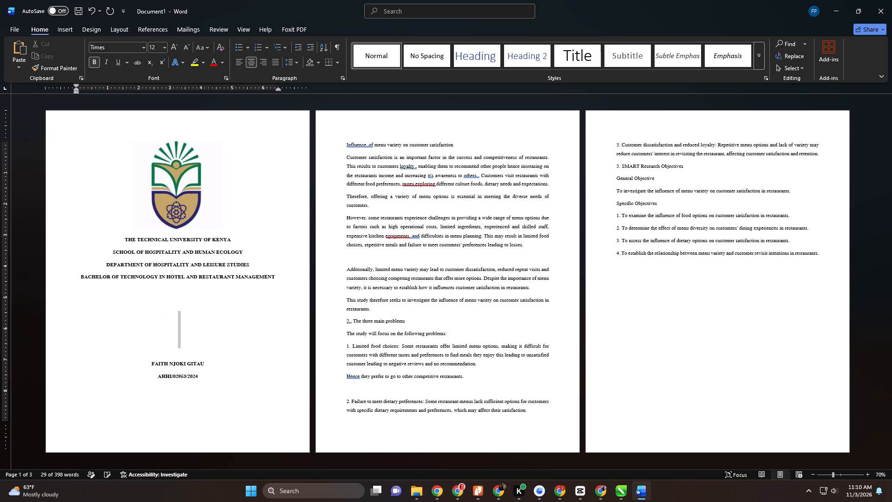
pyautogui.moveTo(181, 340); pyautogui.dragTo(182, 341)
pyautogui.press('Delete')
pyautogui.press('Delete')
# Make the title "Influence of menu variety on customer satisfaction" bold.
pyautogui.click(324, 145)
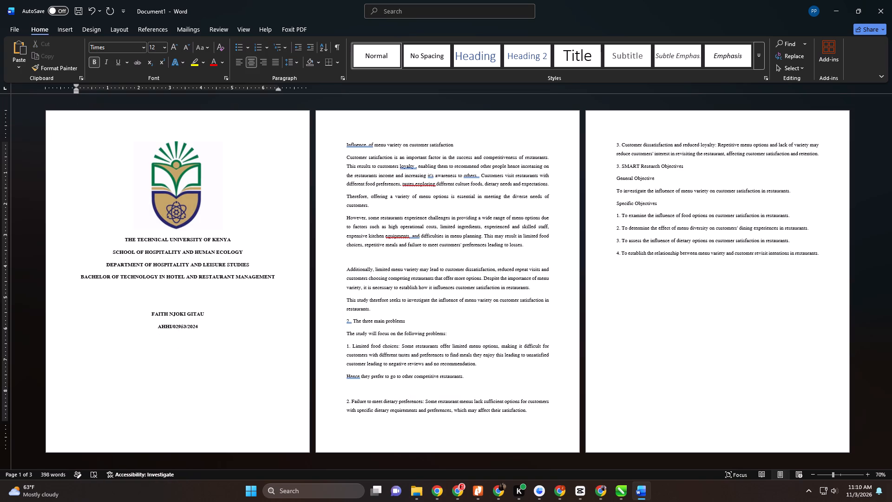
pyautogui.click(332, 129)
# Remove the blank line above the "Additionally, limited menu variety" paragraph.
pyautogui.click(358, 251)
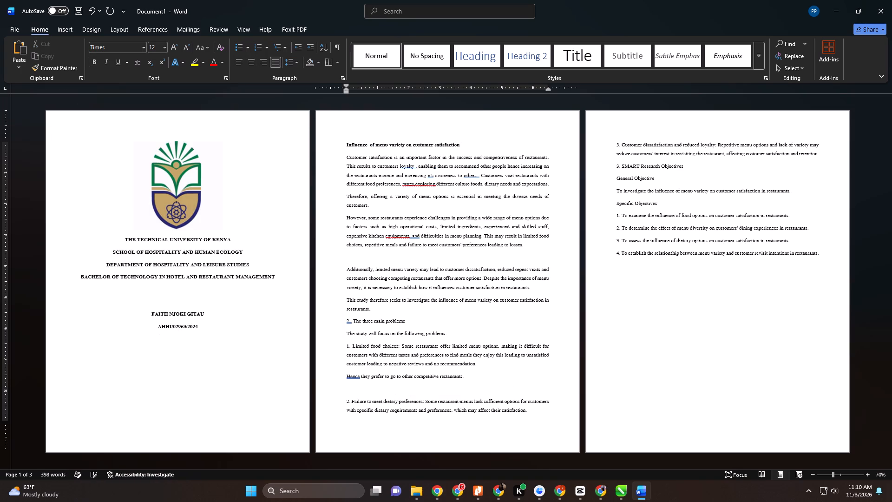
pyautogui.click(358, 259)
pyautogui.press('Delete')
# Make the "The three main problems" heading bold.
pyautogui.click(333, 308)
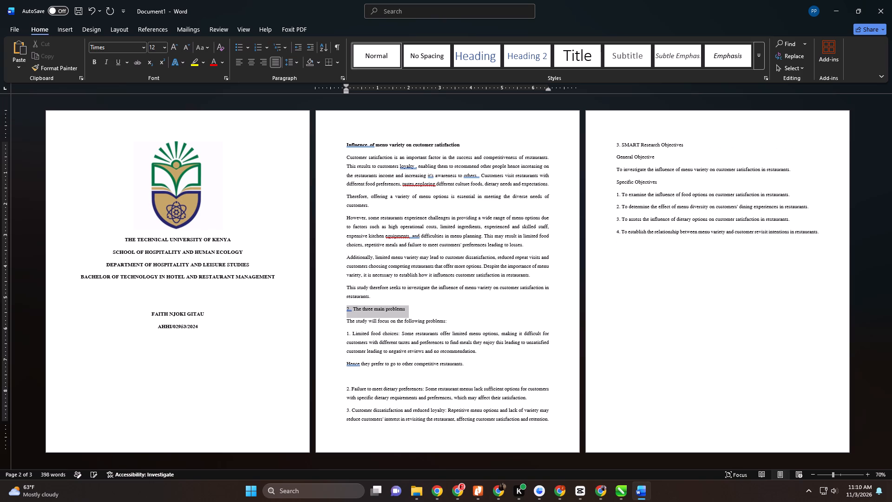
pyautogui.click(340, 292)
# Remove the blank line above the second problem, "Failure to meet dietary preferences".
pyautogui.scroll(1, 345, 202)
pyautogui.scroll(-3, 345, 202)
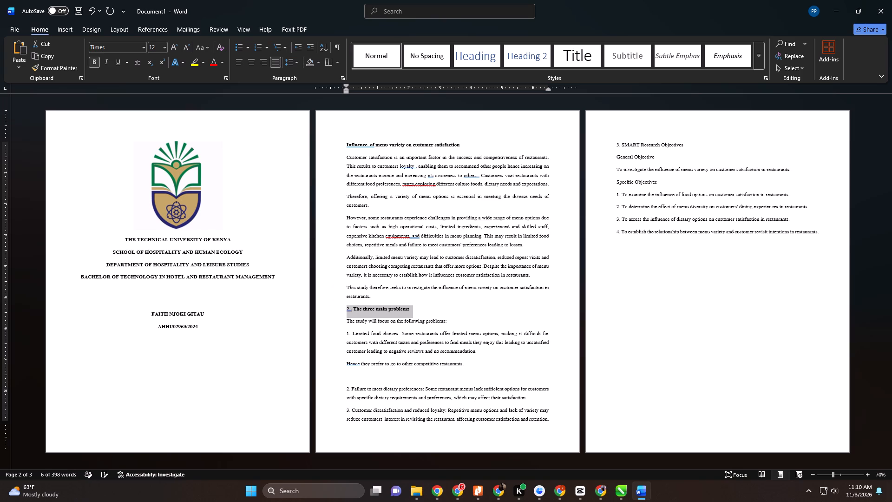
pyautogui.click(361, 372)
pyautogui.click(359, 377)
pyautogui.press('Delete')
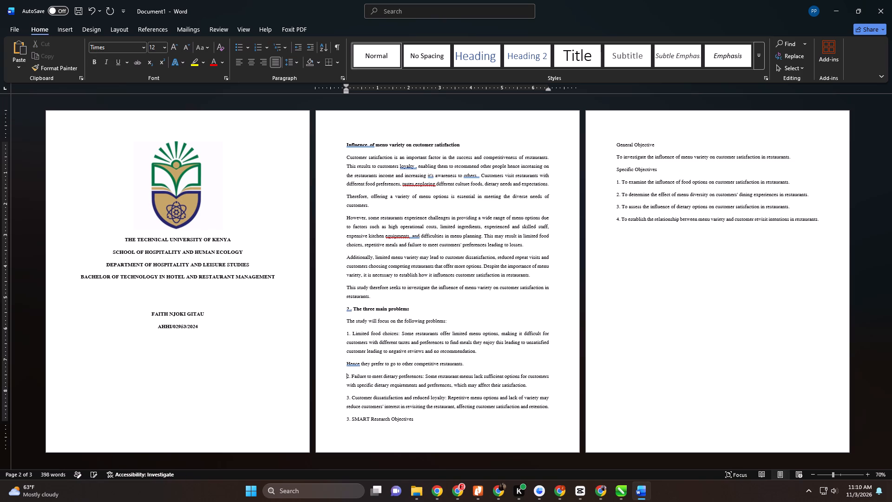
# Delete the number 2 and its punctuation in front of the "The three main problems" heading.
pyautogui.moveTo(351, 310); pyautogui.dragTo(342, 310)
pyautogui.press('Delete')
# Change the menu variety title and the "The three main problems" heading to uppercase.
pyautogui.click(329, 149)
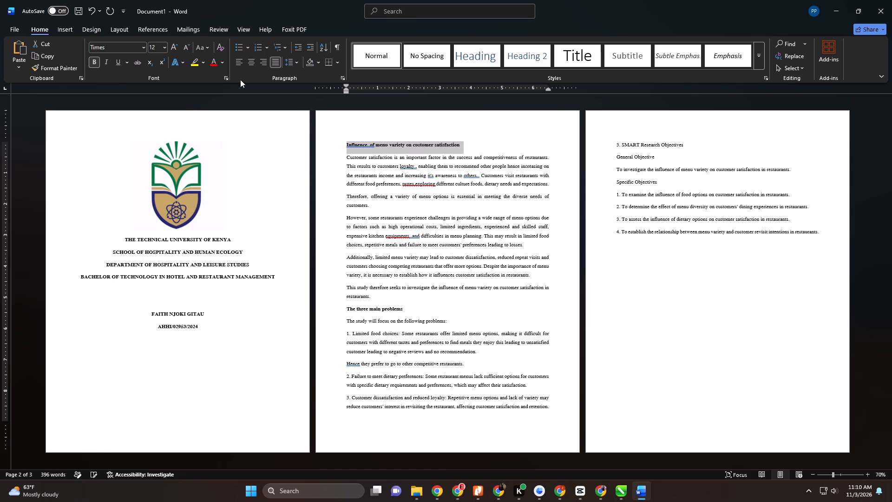
pyautogui.click(206, 50)
pyautogui.click(236, 83)
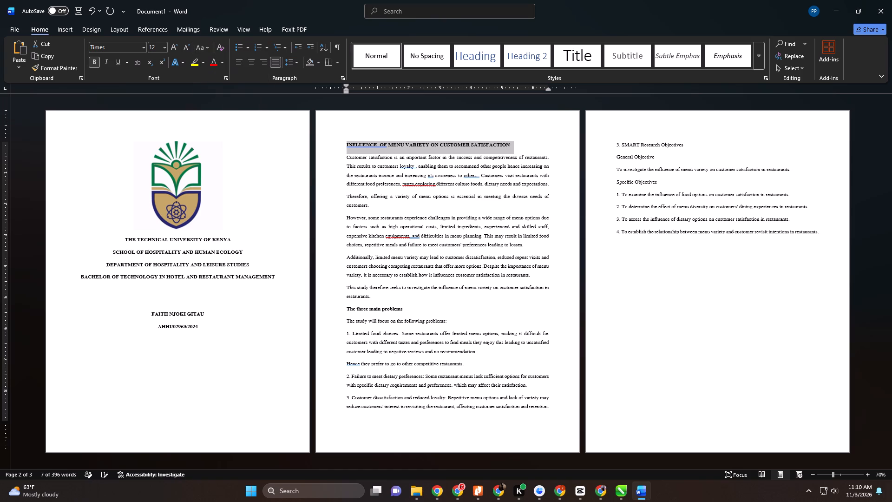
pyautogui.click(321, 312)
pyautogui.click(207, 45)
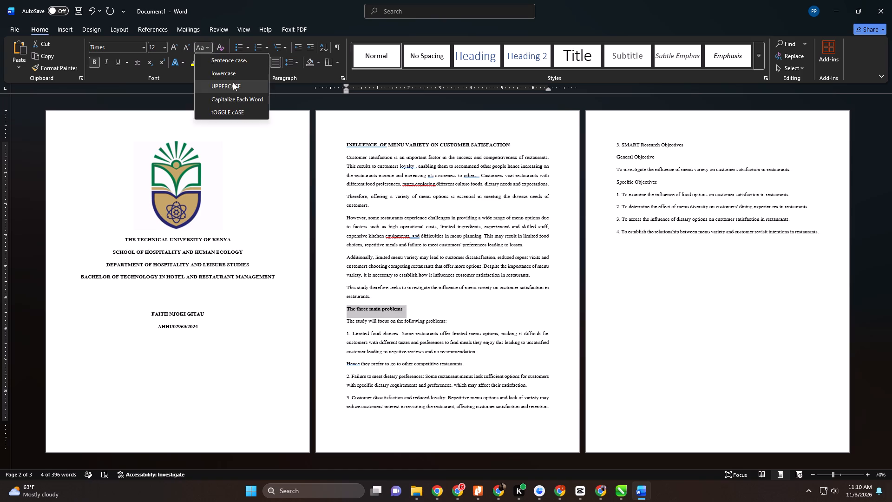
pyautogui.click(233, 82)
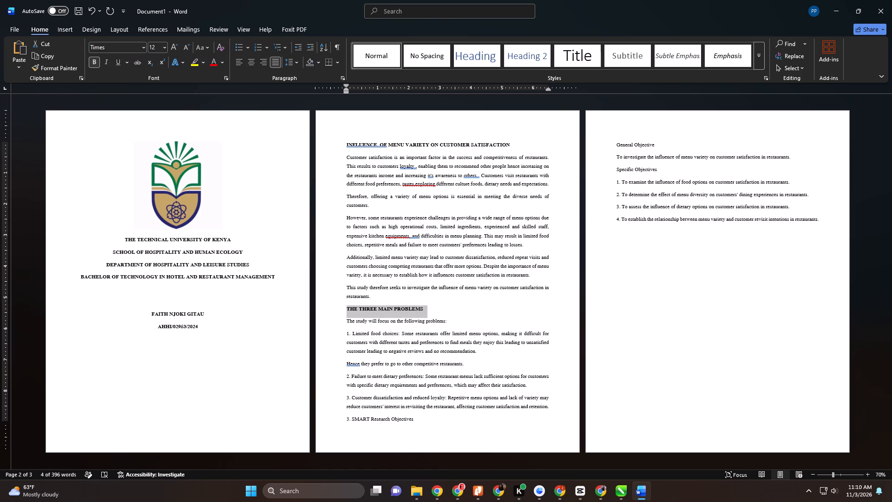
# Make the "General Objective" and "Specific Objectives" headings bold and uppercase.
pyautogui.click(345, 421)
pyautogui.click(603, 145)
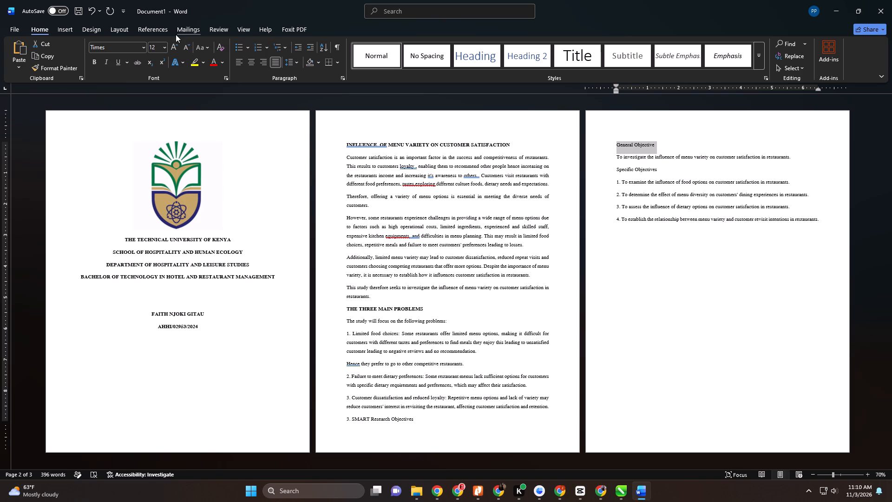
pyautogui.click(208, 47)
pyautogui.click(238, 83)
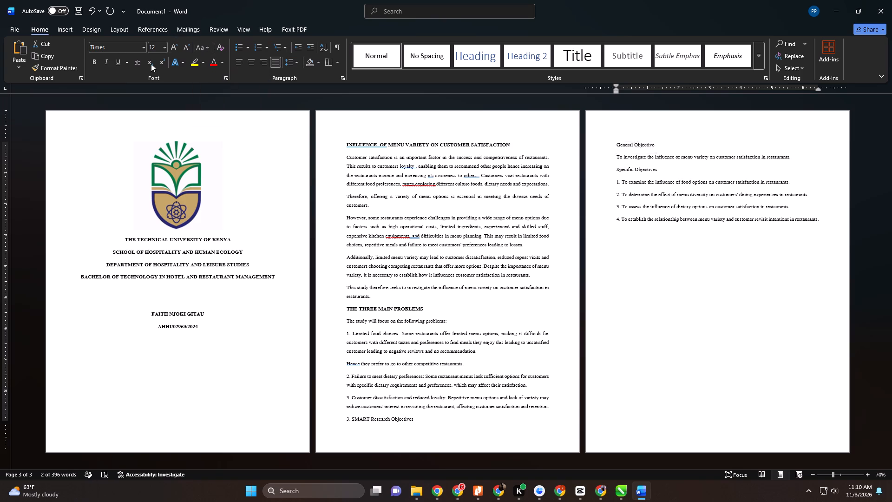
pyautogui.click(96, 59)
pyautogui.click(603, 170)
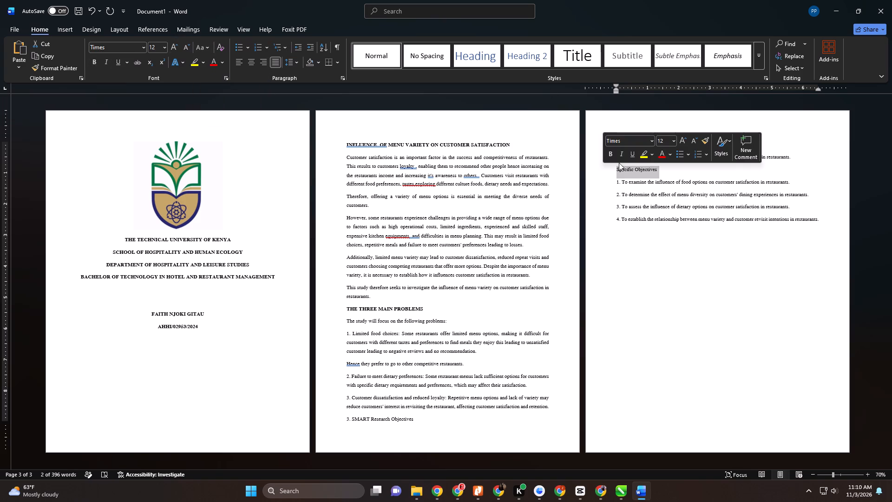
pyautogui.click(611, 154)
pyautogui.click(207, 47)
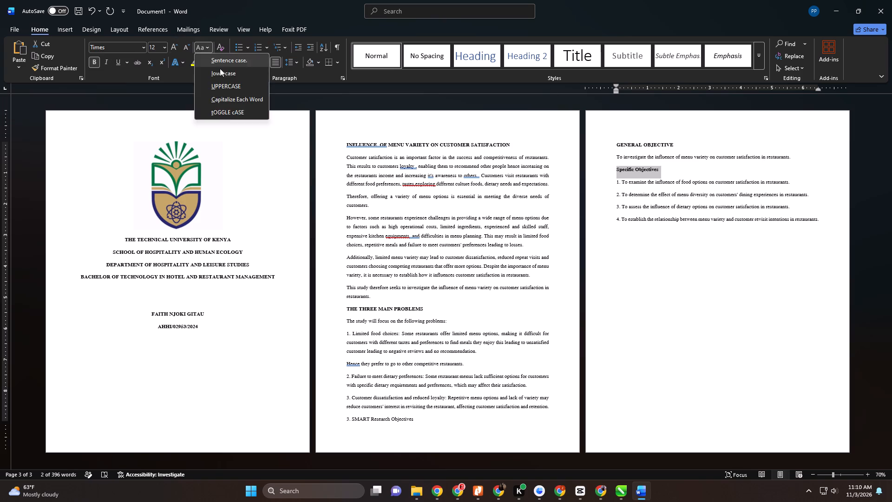
pyautogui.click(231, 88)
# Correct the extra space between "INFLUENCE" and "OF" in the title using the suggested grammar correction.
pyautogui.scroll(1, 372, 264)
pyautogui.scroll(-2, 373, 265)
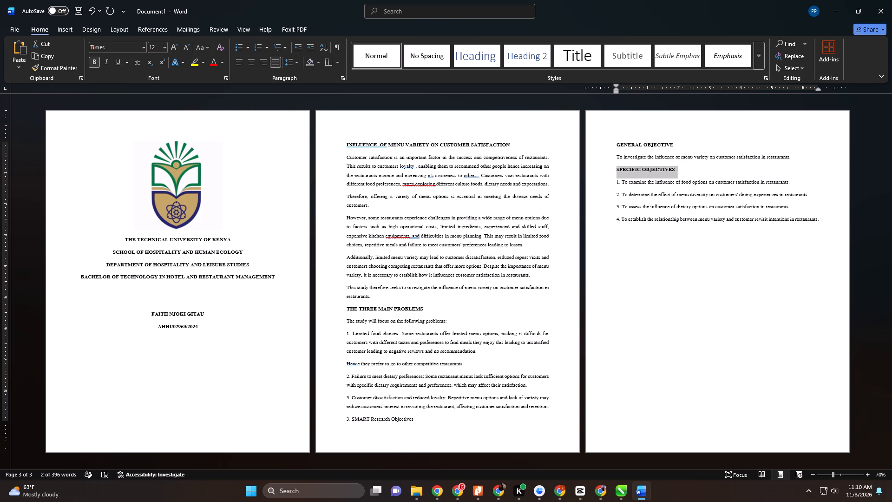
pyautogui.scroll(-1, 419, 381)
pyautogui.click(373, 146)
pyautogui.rightClick(373, 145)
pyautogui.click(354, 153)
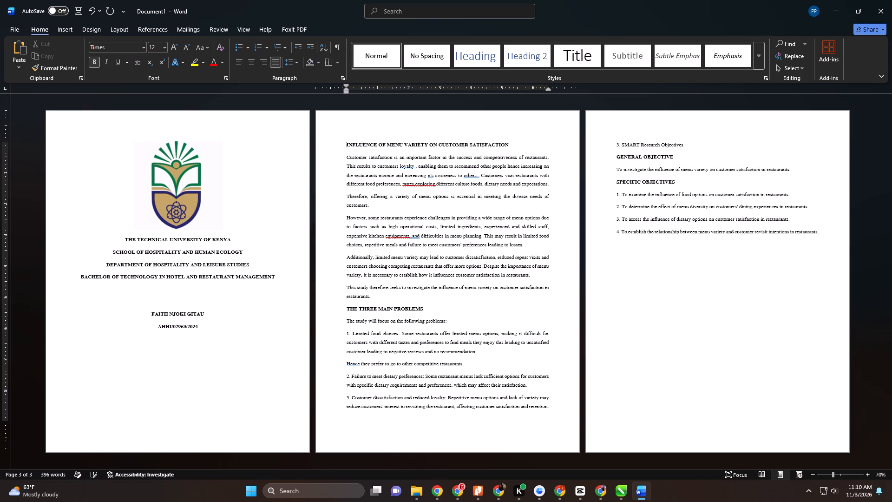
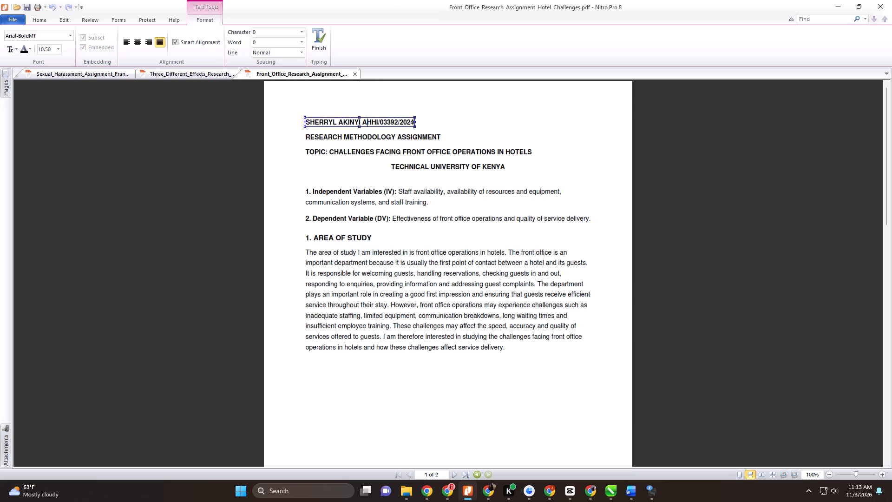
# Replace the student's name in the first line of the front office assignment PDF with the other student's name in uppercase.
pyautogui.moveTo(361, 122); pyautogui.dragTo(303, 122)
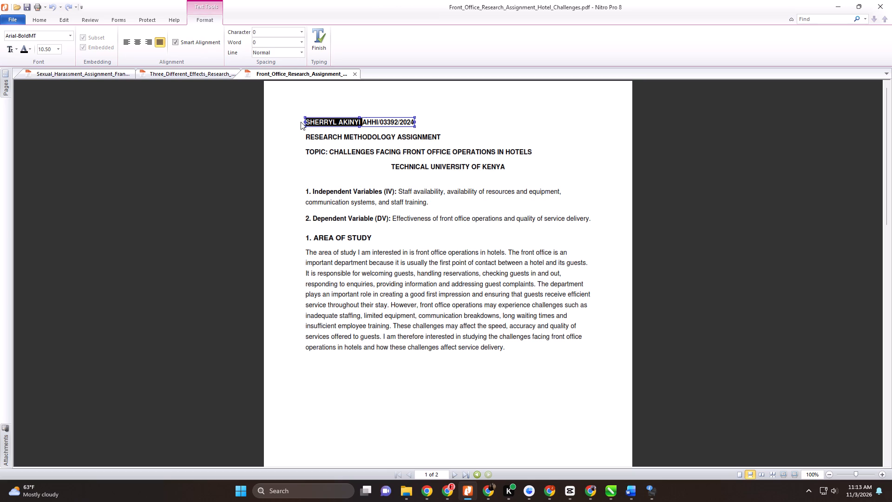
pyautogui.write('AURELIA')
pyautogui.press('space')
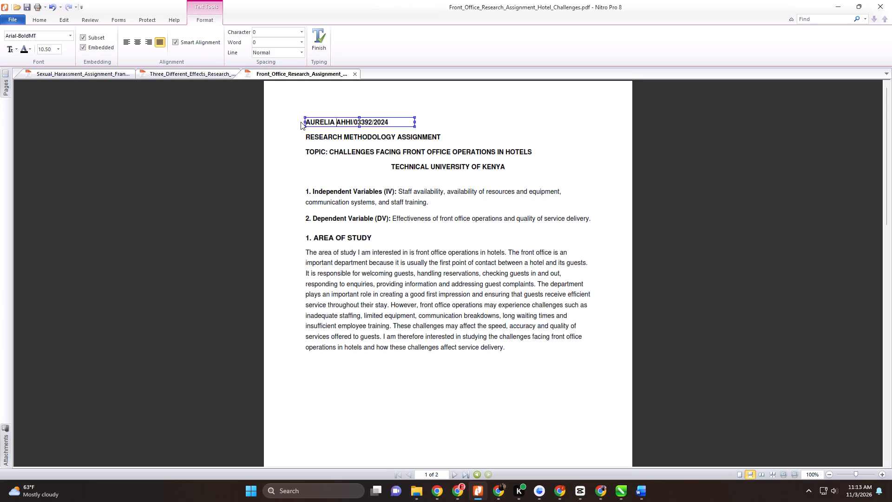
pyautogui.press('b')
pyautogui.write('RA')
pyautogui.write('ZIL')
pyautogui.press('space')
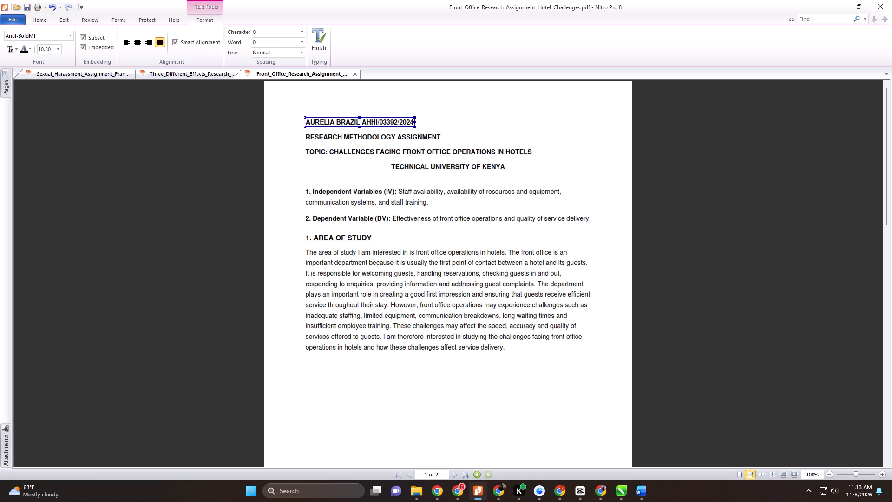
pyautogui.click(355, 121)
pyautogui.press('BackSpace')
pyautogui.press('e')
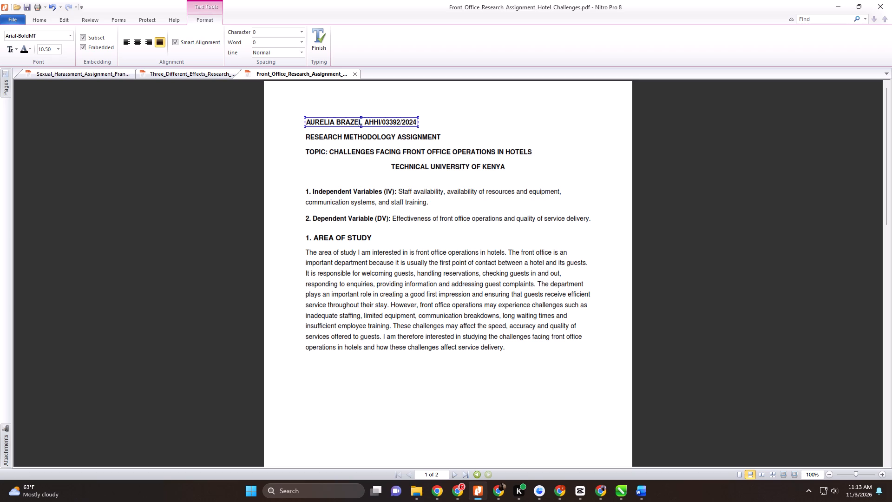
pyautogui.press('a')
# Replace the last three digits before the year in the registration number with the other student's digits and finish the text edit.
pyautogui.click(383, 123)
pyautogui.moveTo(405, 122); pyautogui.dragTo(404, 122)
pyautogui.moveTo(404, 122); pyautogui.dragTo(395, 120)
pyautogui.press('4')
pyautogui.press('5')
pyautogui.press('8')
pyautogui.click(507, 122)
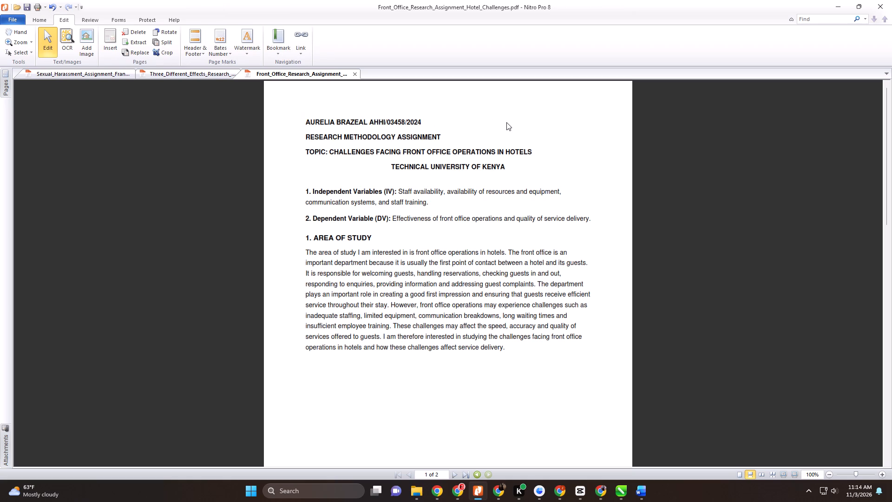
# Save the edited front office research assignment PDF and open its print settings.
pyautogui.hotkey('ctrl', 's')
pyautogui.hotkey('ctrl', 'p')
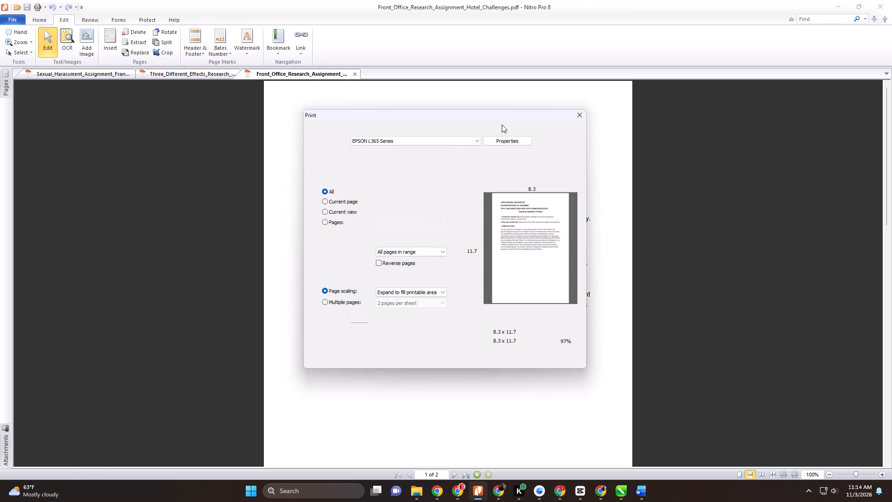
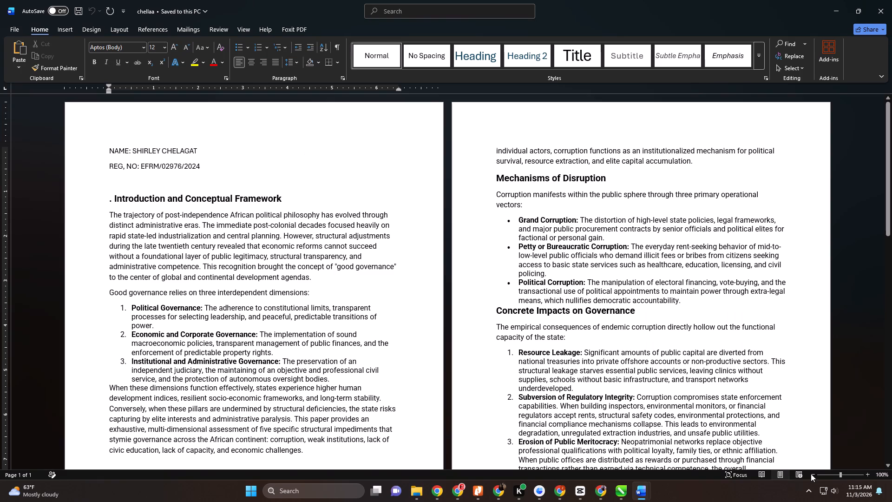
# Delete the horizontal divider lines above the headings "2. Factor 1: Corruption", "3. Factor 2: Weak Institutions" and "4. Factor 3: Lack of Civic Education".
pyautogui.scroll(-1, 800, 484)
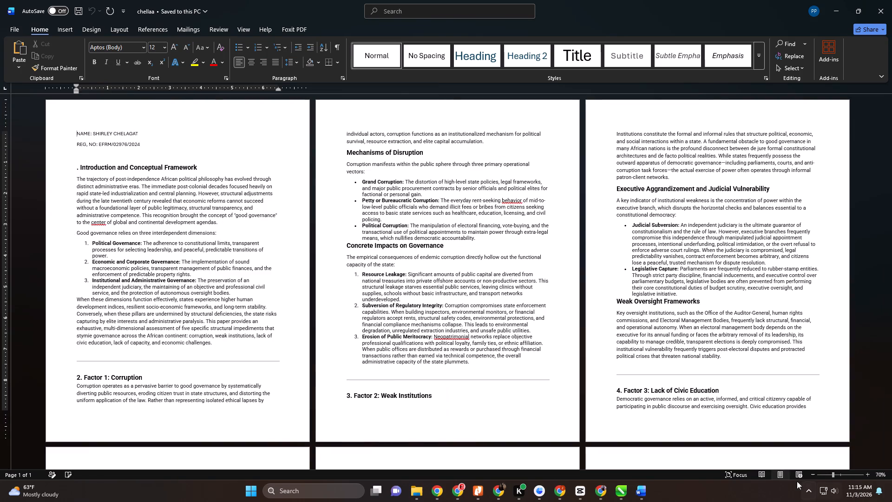
pyautogui.click(65, 364)
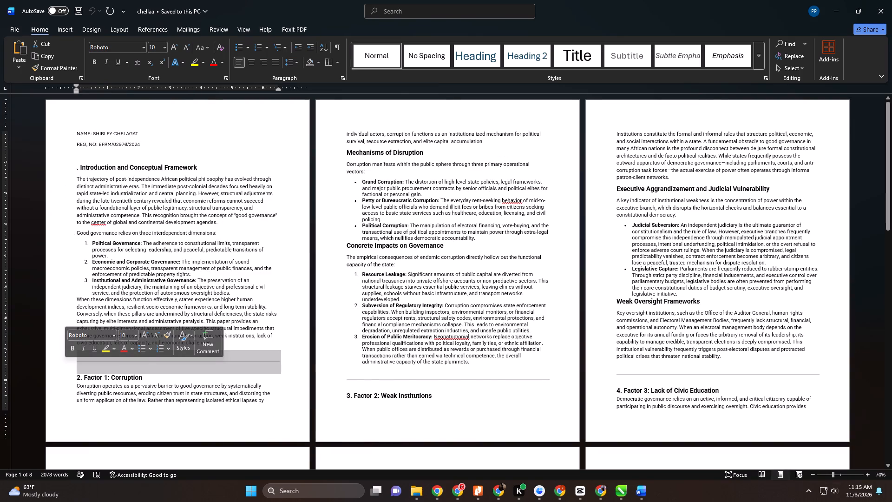
pyautogui.press('Delete')
pyautogui.click(329, 351)
pyautogui.press('Delete')
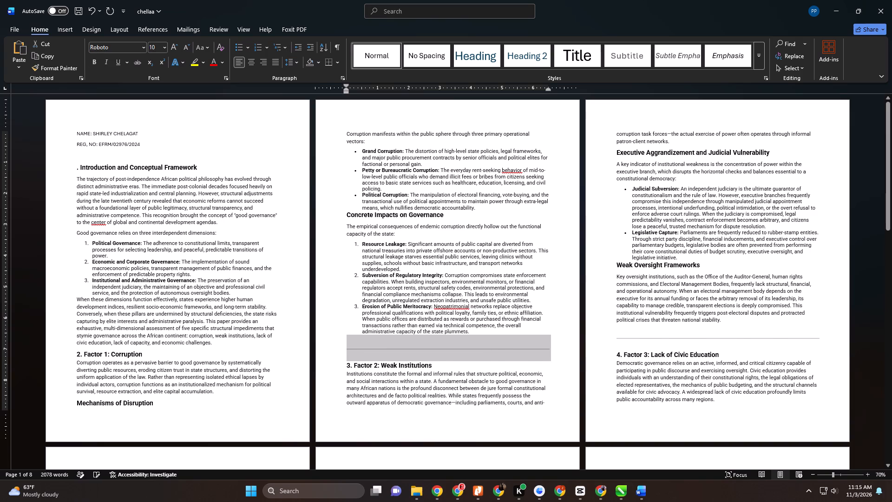
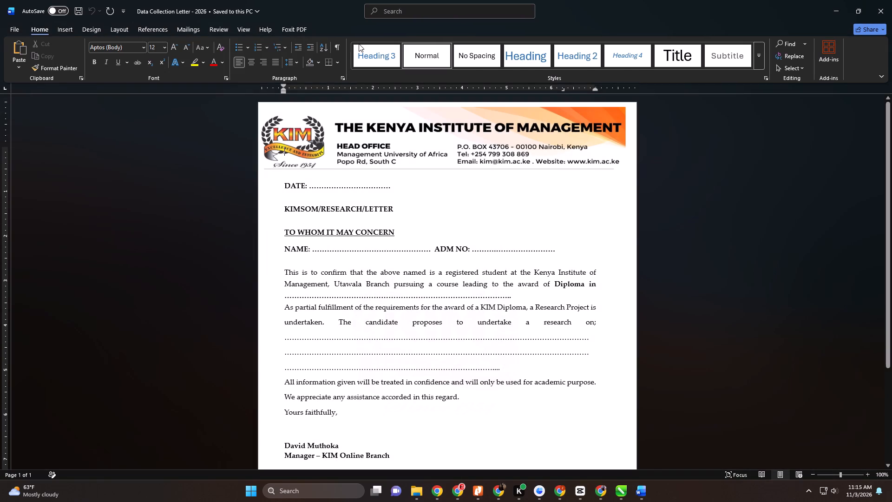
# Print one copy of the data collection letter on the Kyocera TASKalfa 3253ci KX, checking its basic printer properties, and close the letter.
pyautogui.click(181, 131)
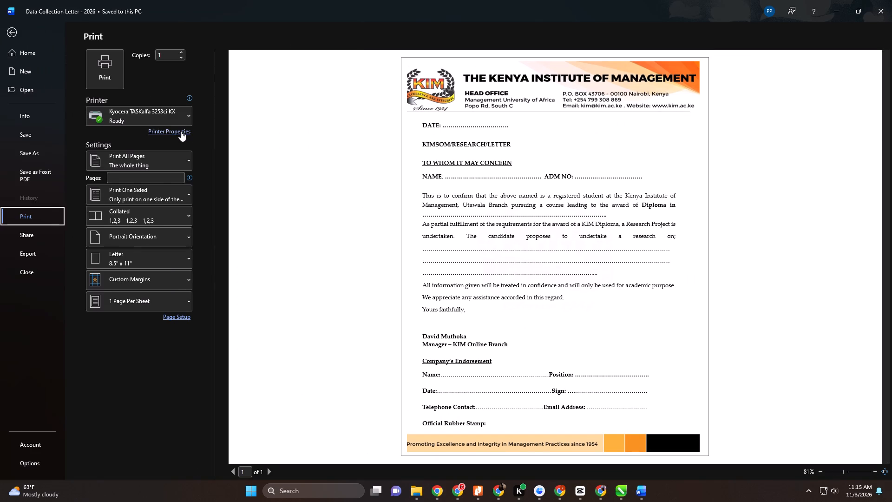
pyautogui.click(181, 131)
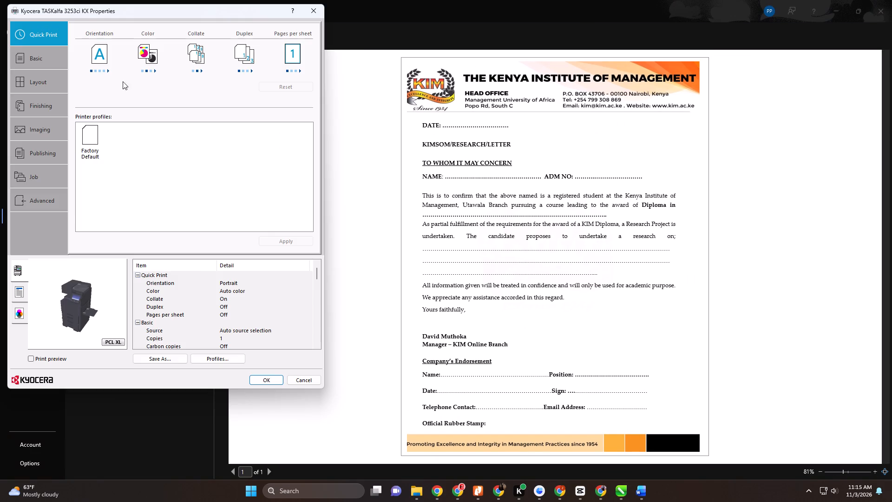
pyautogui.click(57, 54)
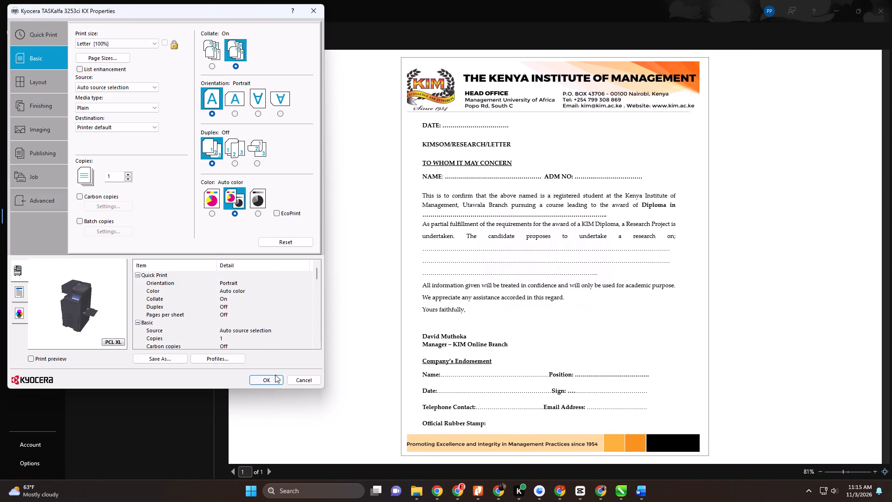
pyautogui.click(275, 375)
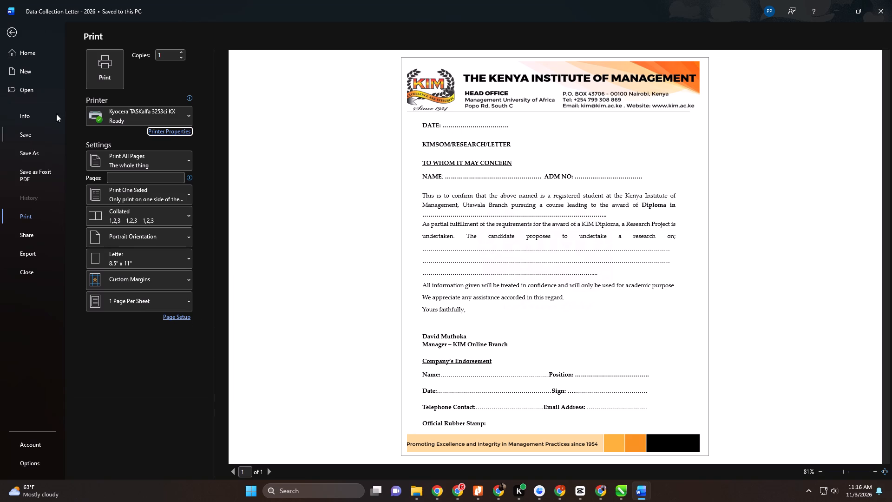
pyautogui.click(99, 76)
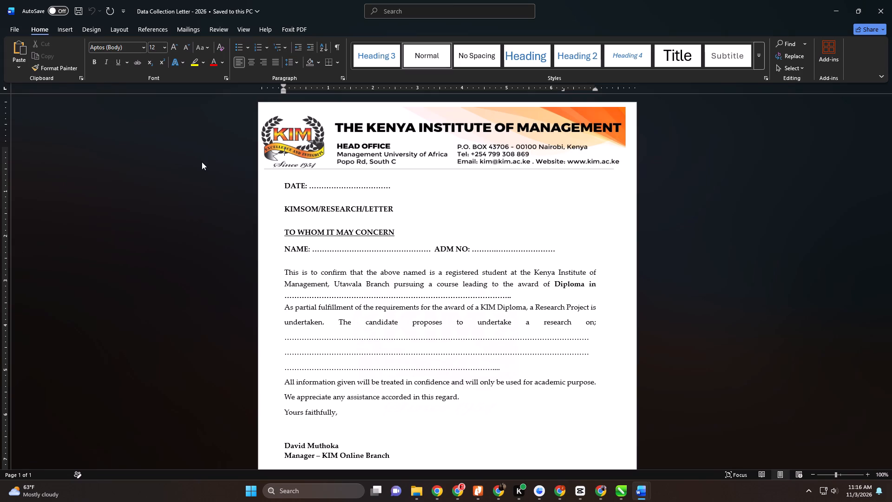
pyautogui.click(882, 14)
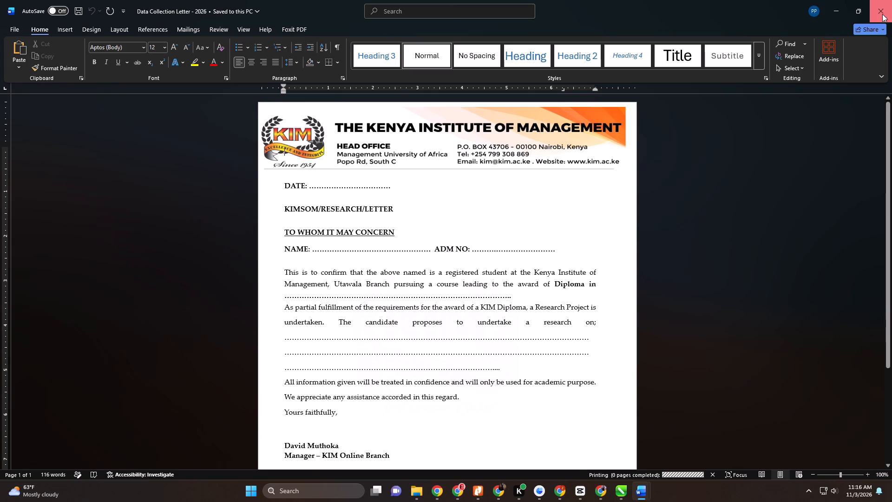
# Delete the horizontal divider lines above the Factor 5, Factor 4, Conclusion and References headings in the chellaa document.
pyautogui.click(328, 396)
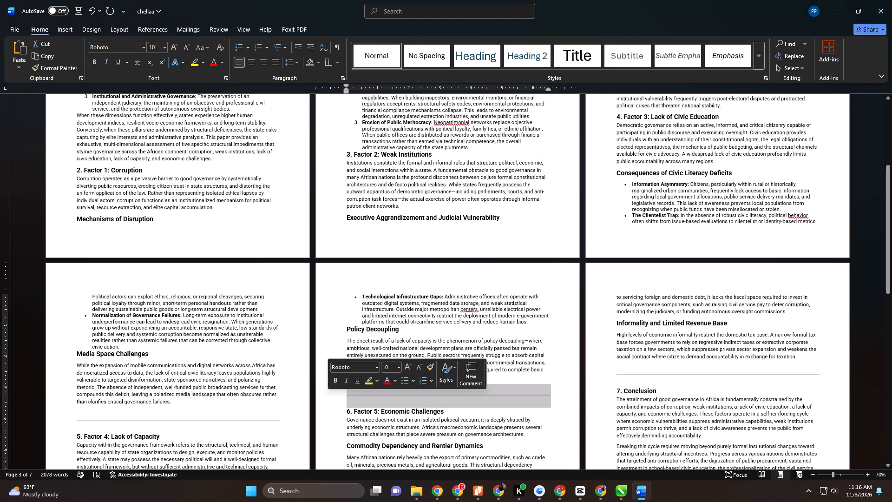
pyautogui.press('Delete')
pyautogui.scroll(-1, 218, 364)
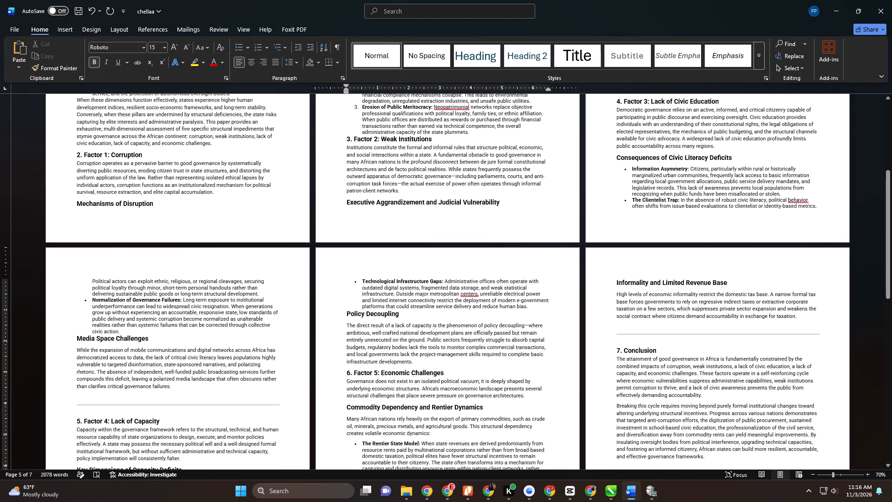
pyautogui.click(55, 410)
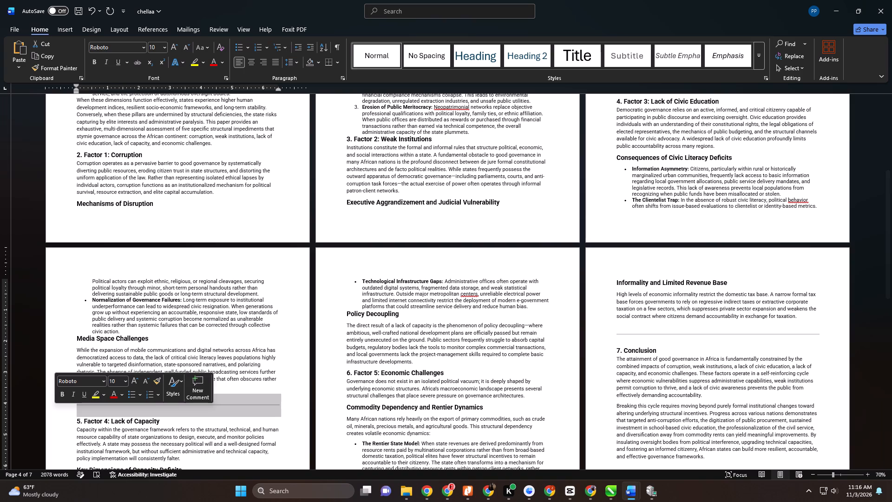
pyautogui.press('Delete')
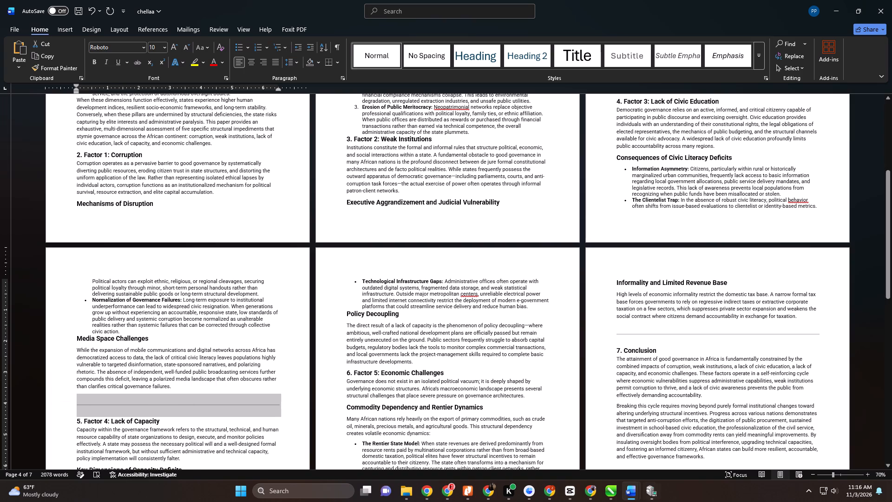
pyautogui.click(599, 305)
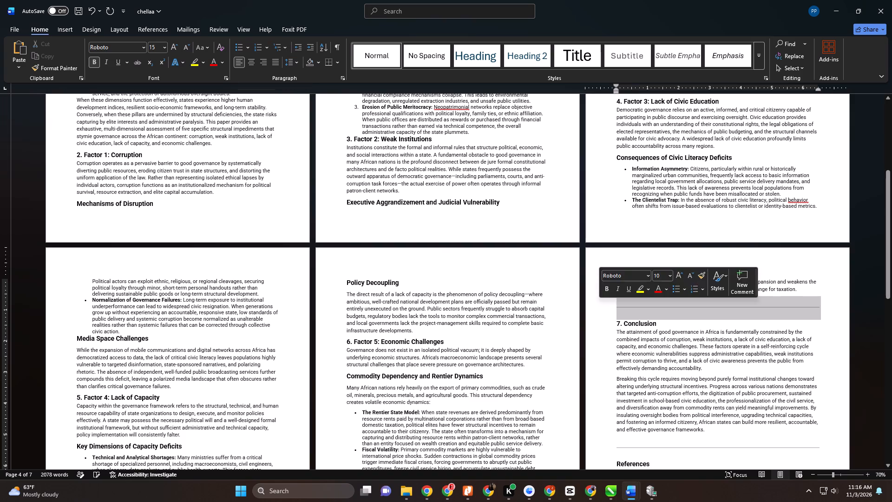
pyautogui.press('Delete')
pyautogui.scroll(-3, 642, 347)
pyautogui.scroll(1, 642, 350)
pyautogui.scroll(-2, 642, 350)
pyautogui.click(599, 361)
pyautogui.press('Delete')
# Format the entire chellaa document in the Times font at size 12 with justified alignment.
pyautogui.scroll(-2, 601, 362)
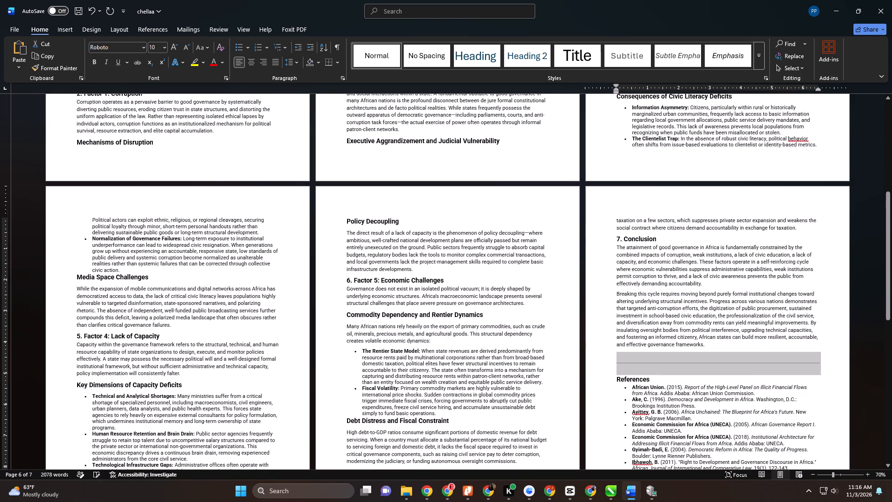
pyautogui.scroll(-5, 603, 366)
pyautogui.scroll(1, 608, 368)
pyautogui.scroll(-3, 608, 368)
pyautogui.hotkey('ctrl', 'a')
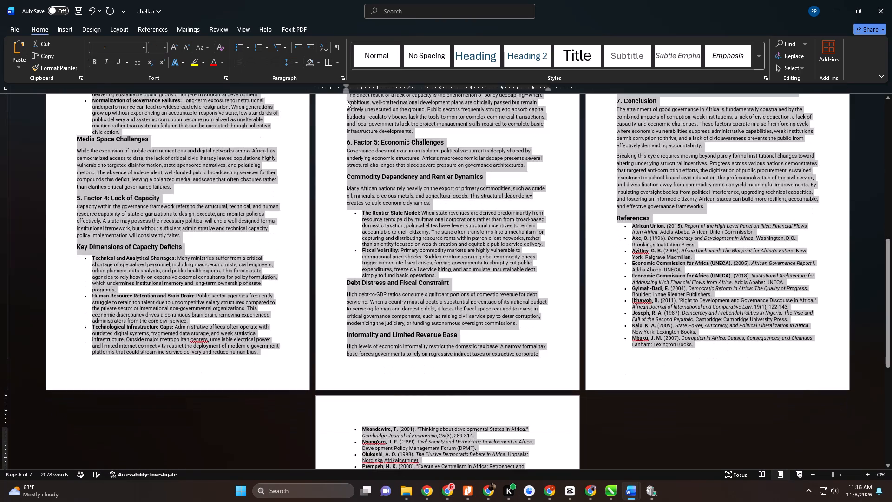
pyautogui.click(144, 49)
pyautogui.click(142, 114)
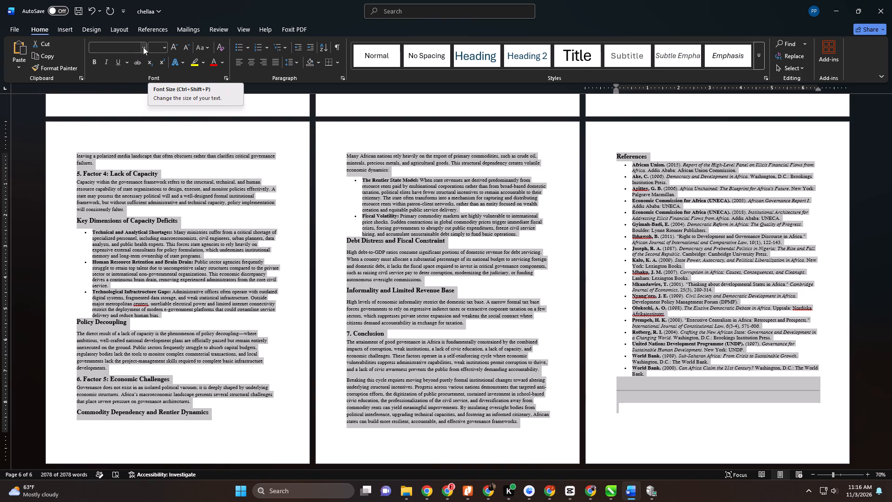
pyautogui.click(162, 47)
pyautogui.click(157, 103)
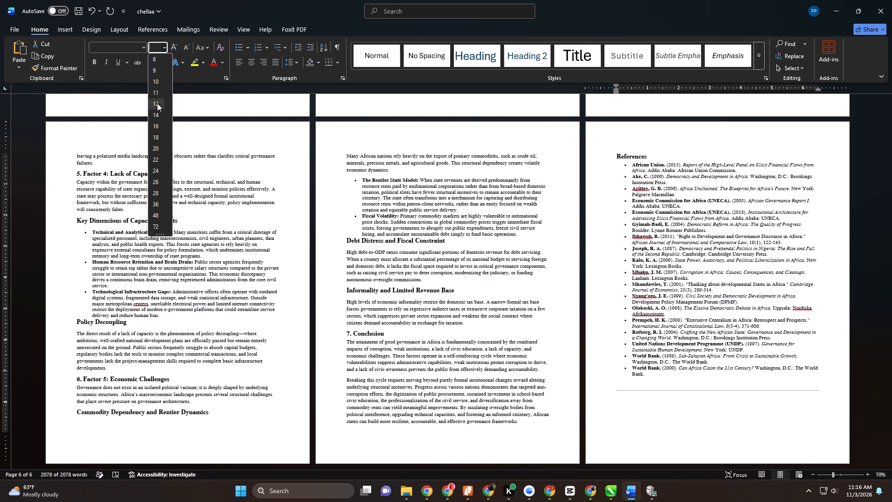
pyautogui.click(282, 62)
pyautogui.click(280, 62)
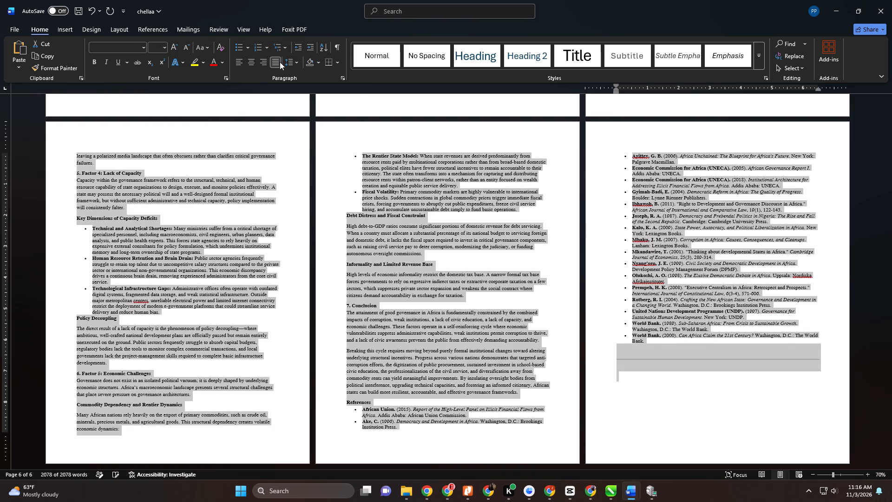
# Insert a page break before the References heading so the list starts on a new page.
pyautogui.scroll(-2, 416, 331)
pyautogui.scroll(1, 416, 331)
pyautogui.scroll(-7, 416, 331)
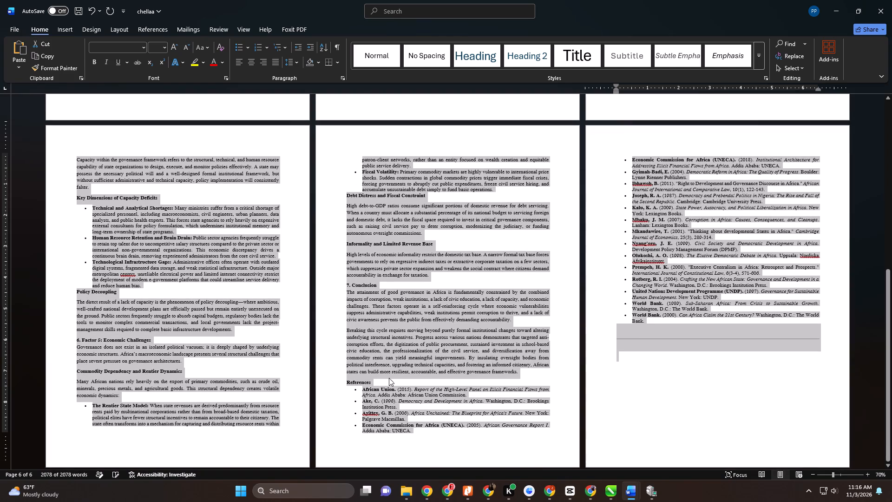
pyautogui.click(351, 385)
pyautogui.click(342, 380)
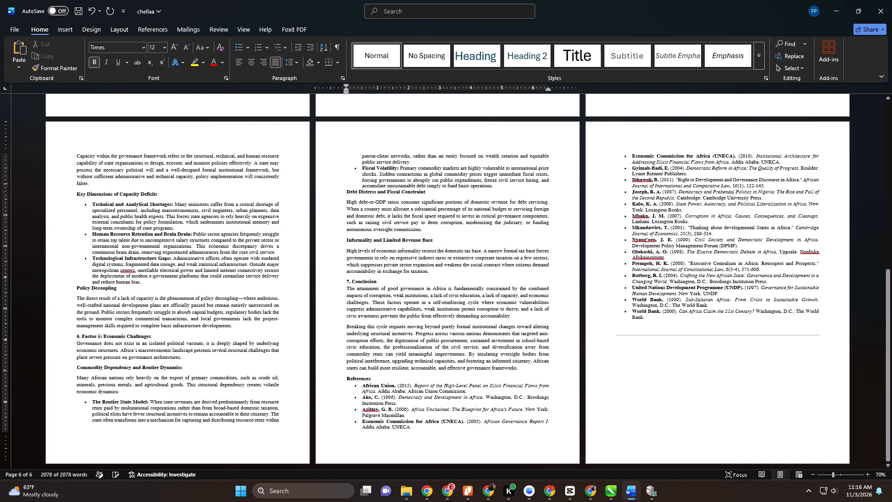
pyautogui.hotkey('ctrl', 'Return')
# Delete the horizontal divider line below the last entry of the reference list.
pyautogui.click(602, 387)
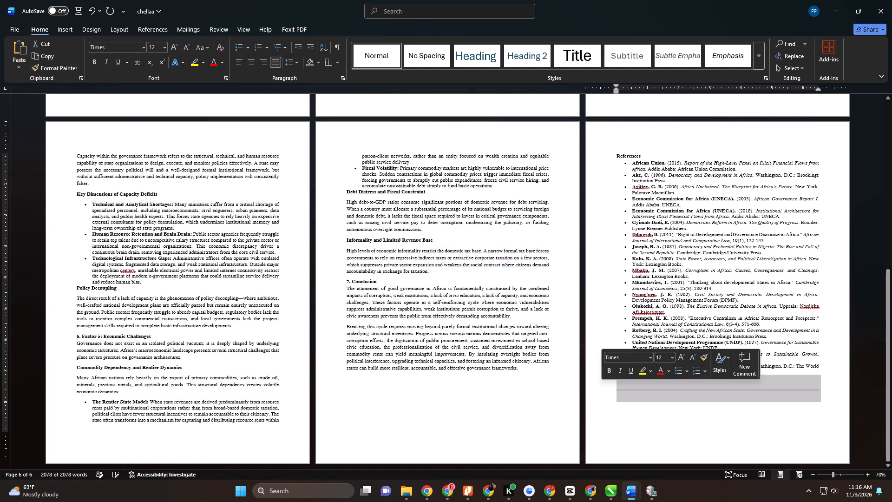
pyautogui.press('Delete')
# Remove the blank line and the stray leading period before the Introduction and Conceptual Framework heading on the first page.
pyautogui.scroll(12, 608, 373)
pyautogui.scroll(-1, 608, 373)
pyautogui.scroll(1, 608, 373)
pyautogui.scroll(-1, 608, 373)
pyautogui.scroll(11, 608, 373)
pyautogui.scroll(-1, 607, 372)
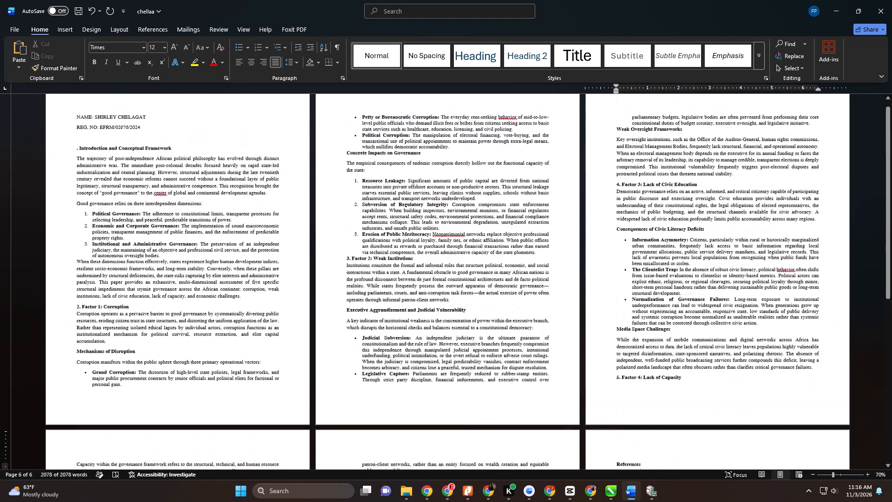
pyautogui.scroll(7, 607, 372)
pyautogui.scroll(-1, 607, 372)
pyautogui.scroll(1, 607, 372)
pyautogui.scroll(-1, 608, 372)
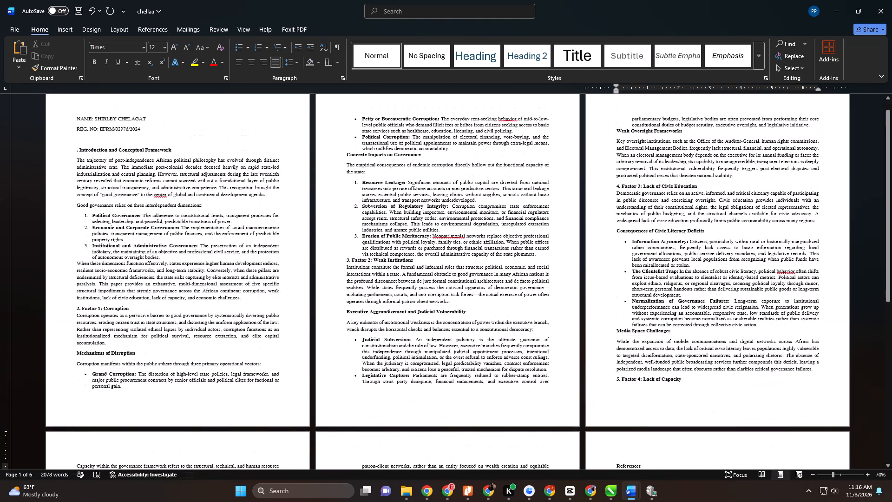
pyautogui.click(58, 144)
pyautogui.press('Delete')
pyautogui.press('Delete')
pyautogui.press('Delete')
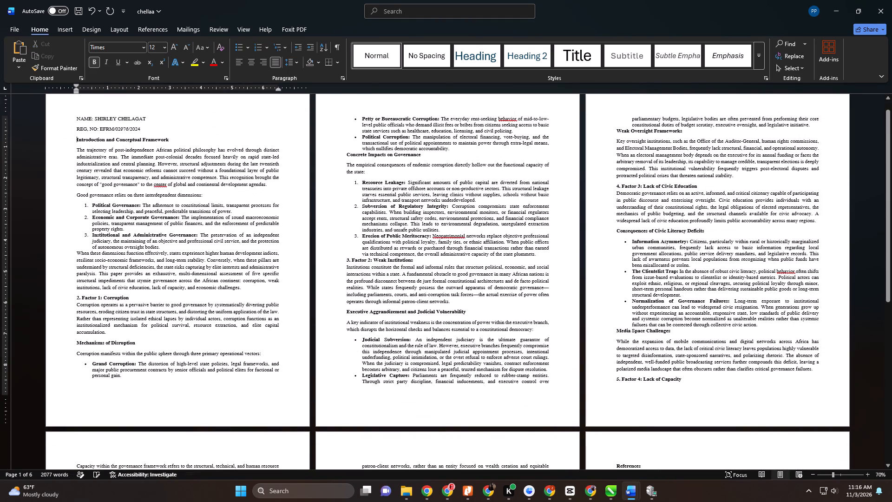
# Centre and bold the name and registration number lines on the first page, and save the document.
pyautogui.moveTo(53, 131); pyautogui.dragTo(54, 119)
pyautogui.click(249, 63)
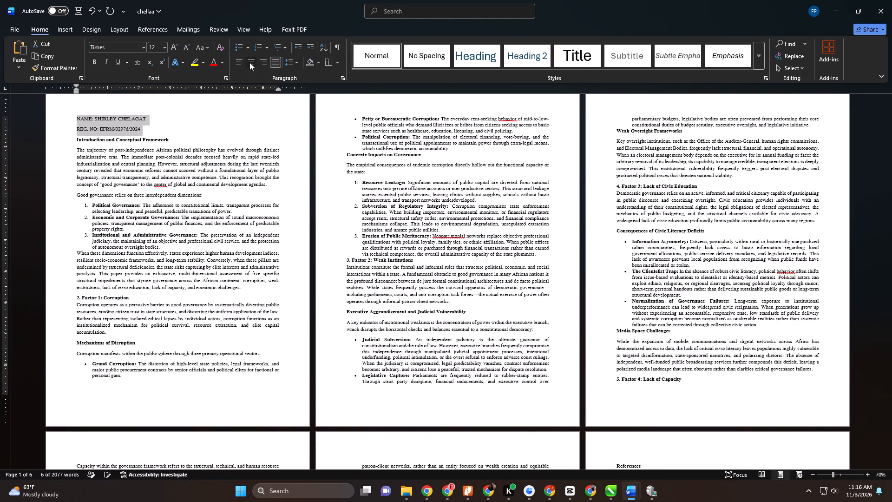
pyautogui.click(95, 59)
pyautogui.click(206, 147)
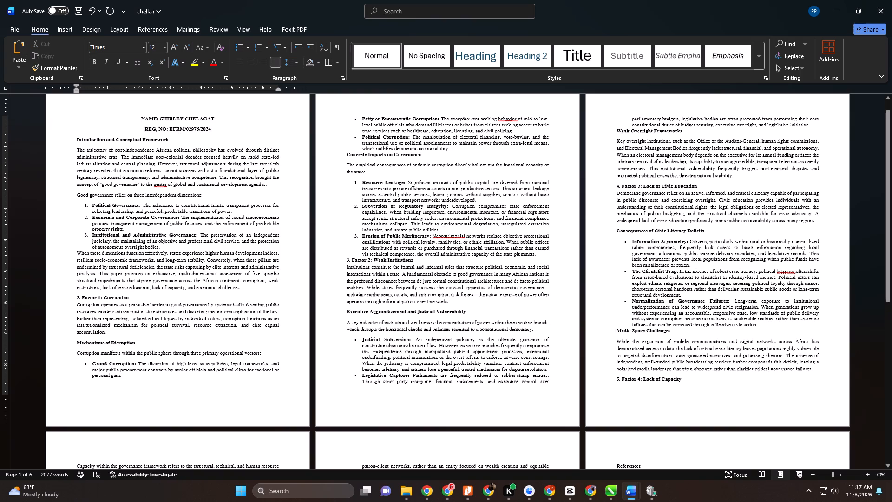
pyautogui.hotkey('ctrl', 's')
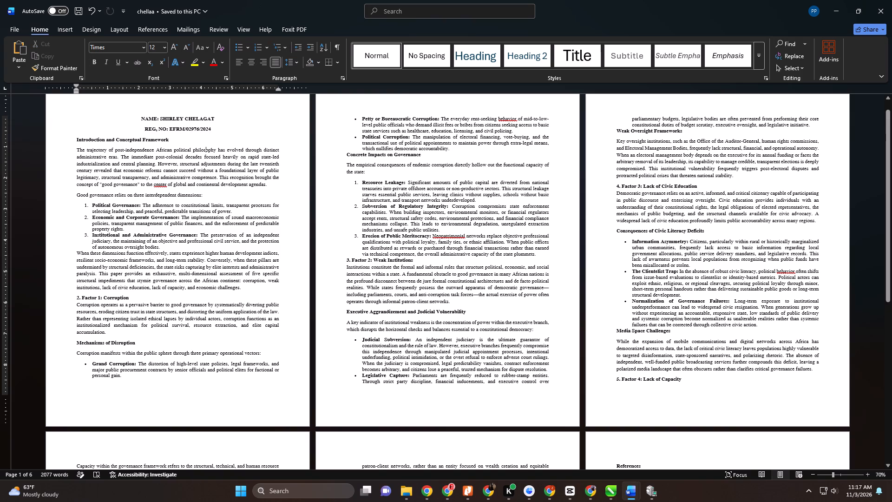
# Review the document's pages and set up printing with the EPSON L365 Series as the printer.
pyautogui.scroll(-5, 479, 257)
pyautogui.scroll(1, 462, 251)
pyautogui.scroll(-10, 462, 251)
pyautogui.scroll(1, 466, 256)
pyautogui.scroll(-1, 466, 256)
pyautogui.scroll(1, 466, 256)
pyautogui.scroll(-9, 466, 256)
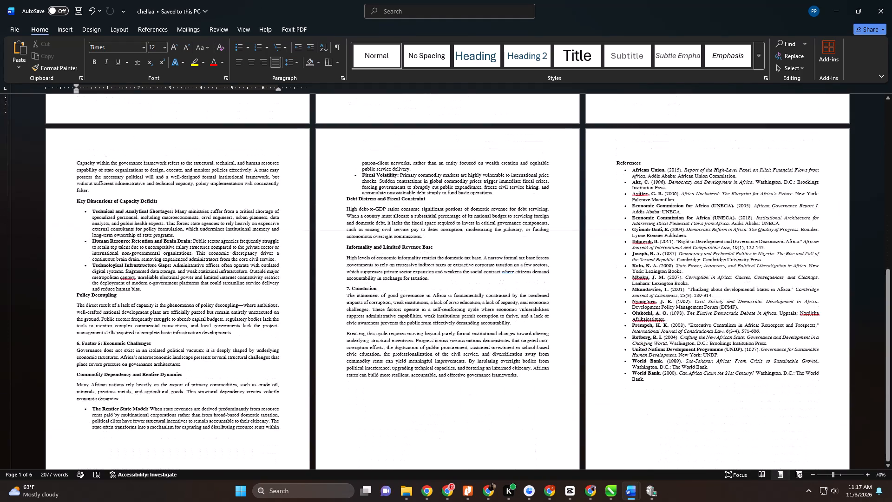
pyautogui.hotkey('ctrl', 'p')
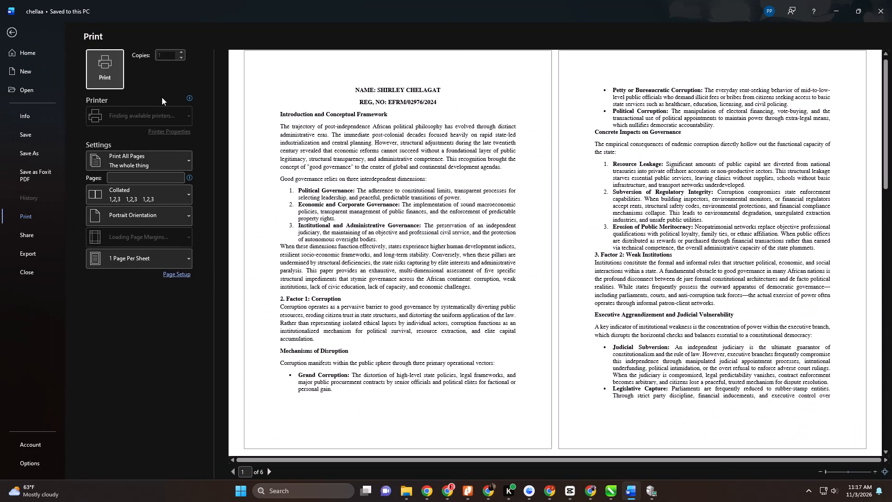
pyautogui.click(180, 115)
pyautogui.click(162, 143)
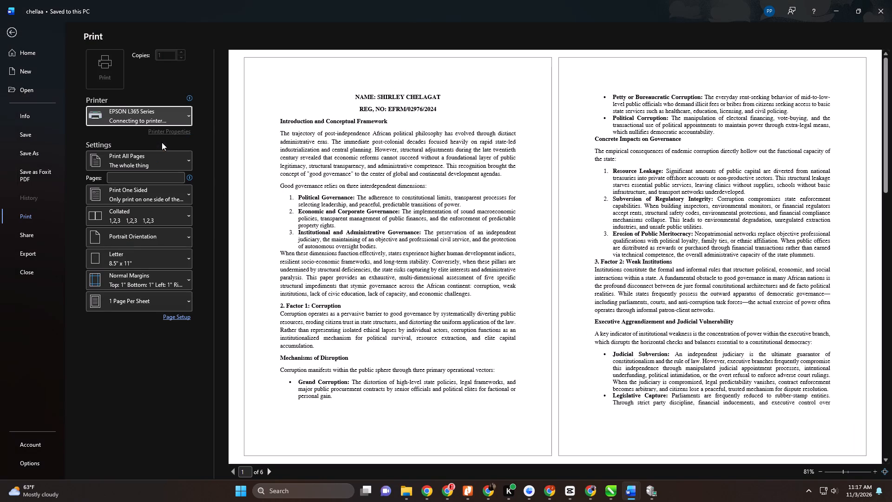
# Set the EPSON L365 Series colour option to Grayscale in the printer properties and apply it.
pyautogui.click(163, 133)
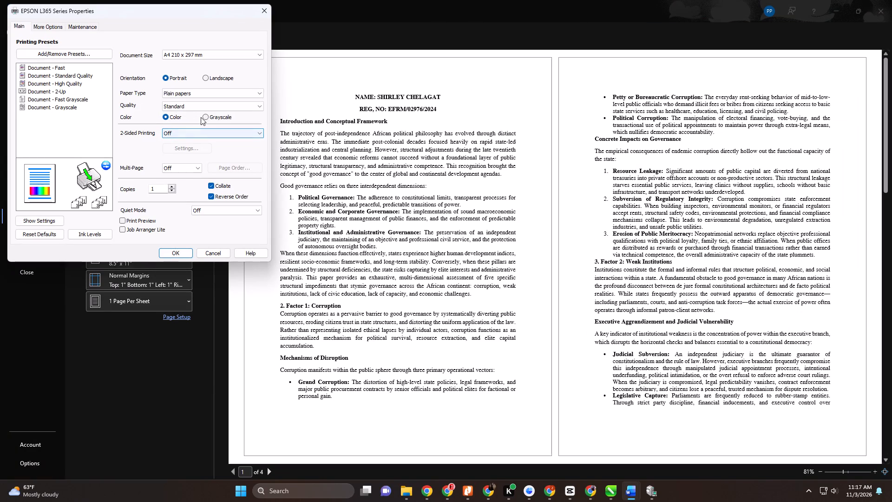
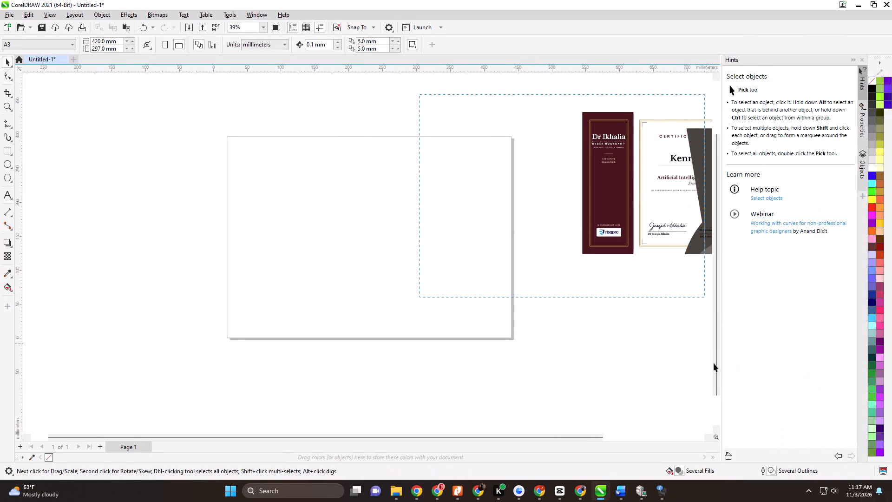
# Select the entire grouped certificate of appreciation artwork lying beside the blank A3 page in CorelDRAW.
pyautogui.moveTo(714, 363); pyautogui.dragTo(714, 363)
pyautogui.scroll(1, 465, 273)
pyautogui.scroll(-1, 455, 275)
pyautogui.scroll(1, 448, 276)
pyautogui.scroll(-1, 443, 277)
pyautogui.scroll(-2, 499, 161)
pyautogui.scroll(1, 499, 161)
pyautogui.scroll(-1, 471, 177)
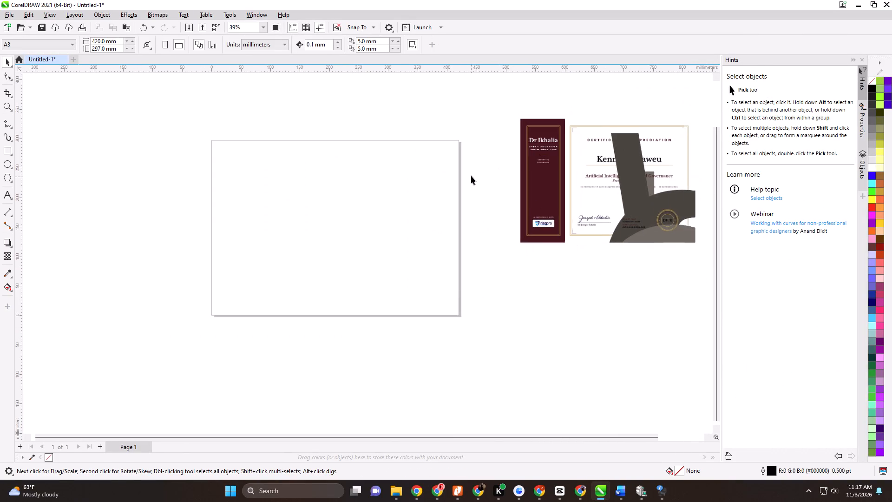
pyautogui.moveTo(480, 115); pyautogui.dragTo(694, 328)
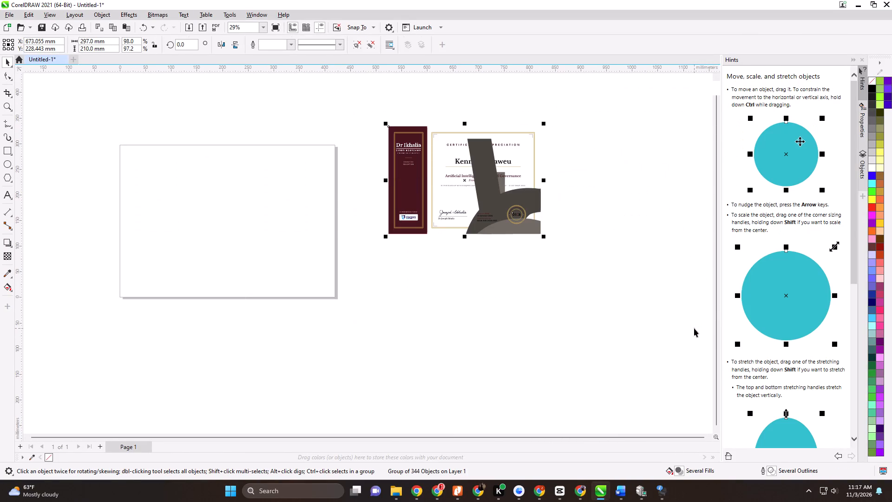
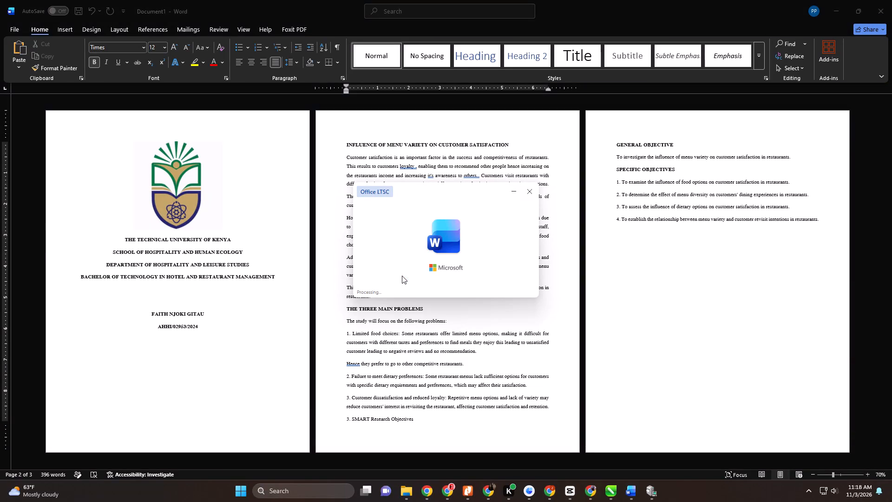
# Enable editing in the research methodology assignment and replace the student's name on the cover page's NAME line.
pyautogui.click(390, 42)
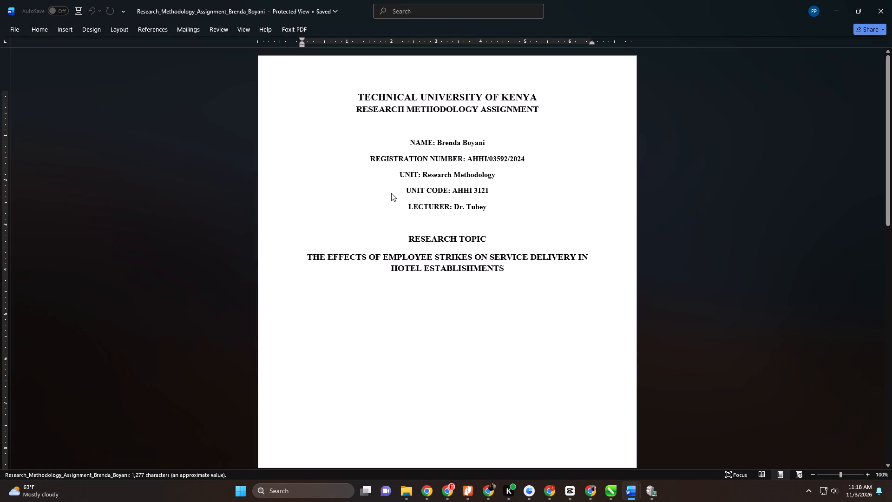
pyautogui.click(290, 190)
pyautogui.moveTo(295, 190); pyautogui.dragTo(256, 189)
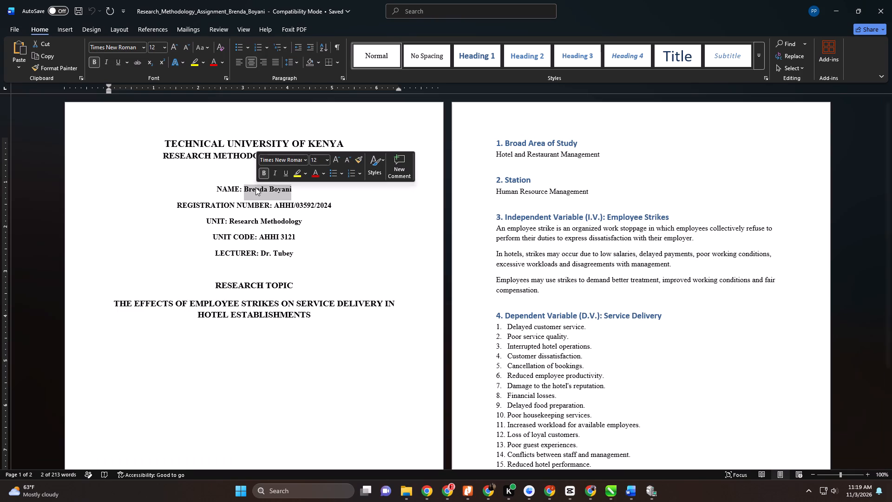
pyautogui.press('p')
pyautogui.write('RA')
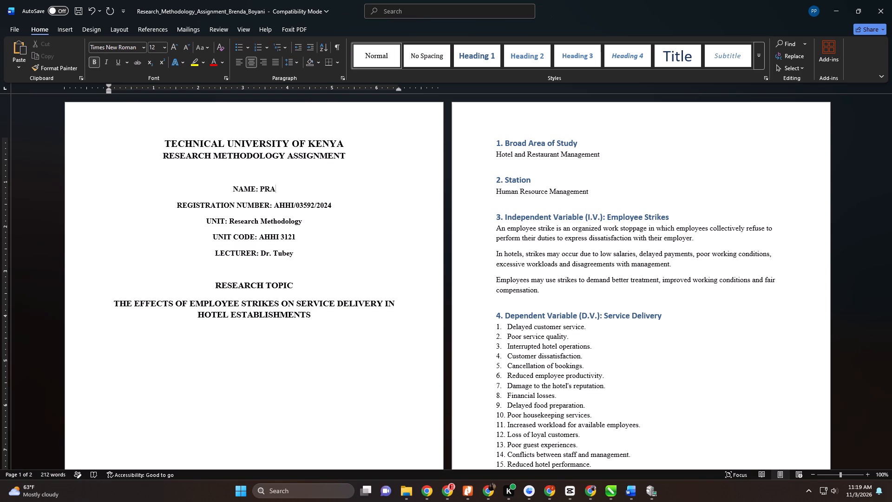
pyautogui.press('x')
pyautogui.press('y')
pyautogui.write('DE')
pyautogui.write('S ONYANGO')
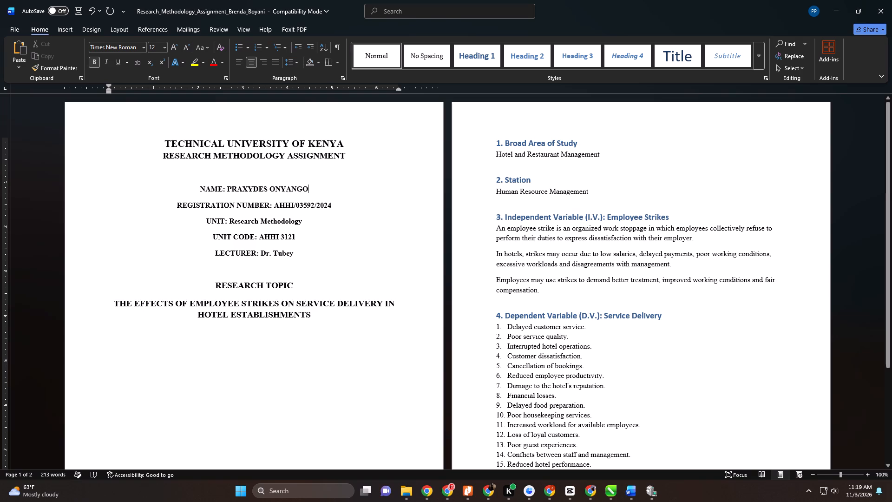
# Replace the middle digits of the student's registration number on the cover page, keeping its prefix and year, and save the document.
pyautogui.moveTo(315, 206); pyautogui.dragTo(299, 205)
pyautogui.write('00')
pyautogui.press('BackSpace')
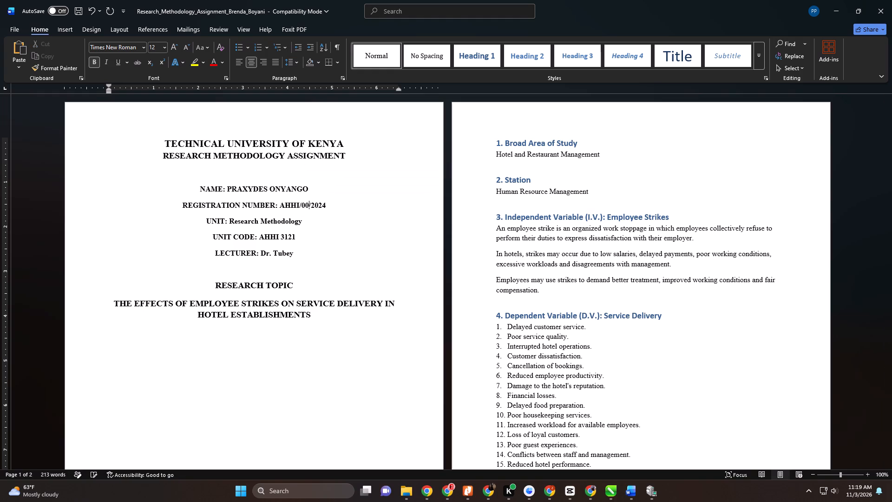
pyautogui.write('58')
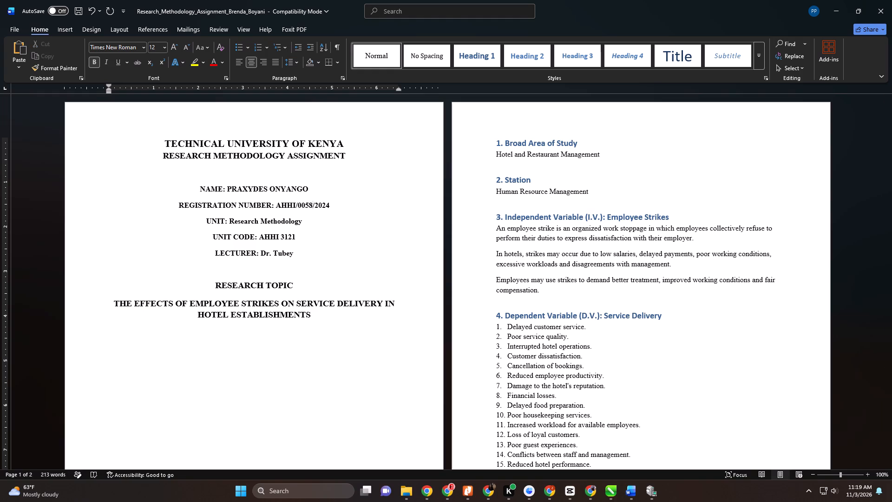
pyautogui.click(448, 230)
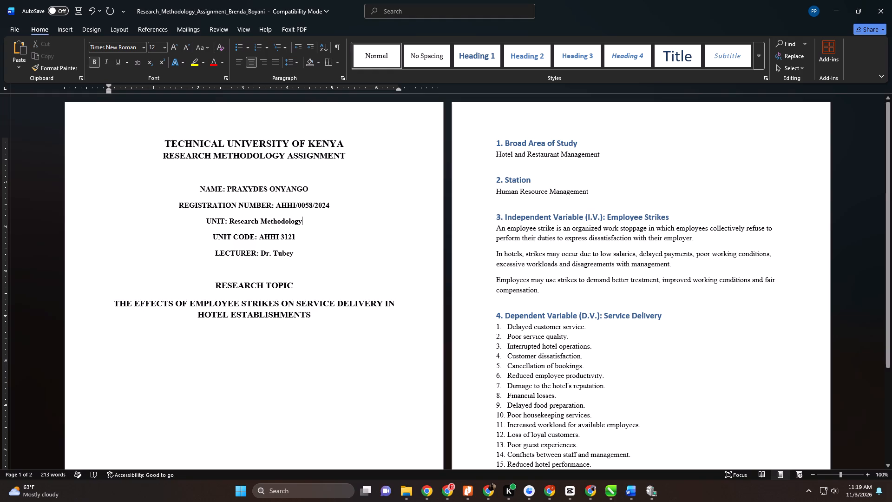
pyautogui.click(307, 206)
pyautogui.click(309, 206)
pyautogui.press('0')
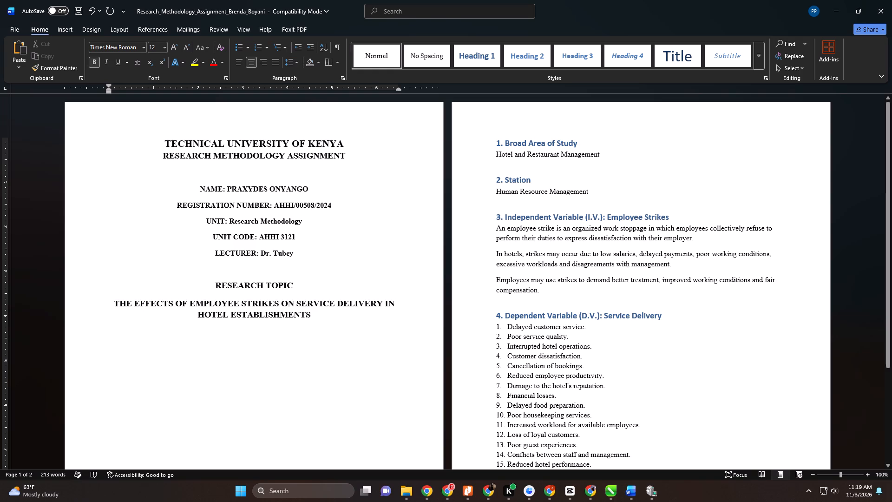
pyautogui.hotkey('ctrl', 's')
# Print one copy of all pages of the assignment, one-sided, on the EPSON L365 Series.
pyautogui.hotkey('ctrl', 'p')
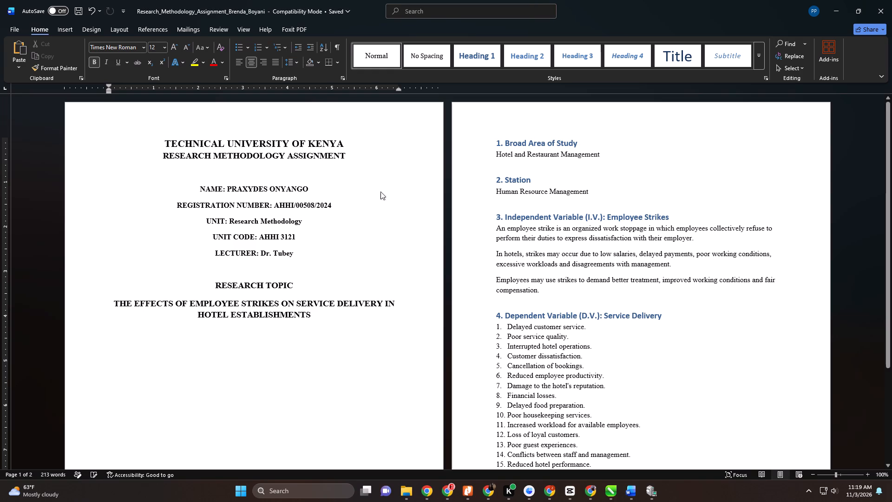
pyautogui.click(104, 72)
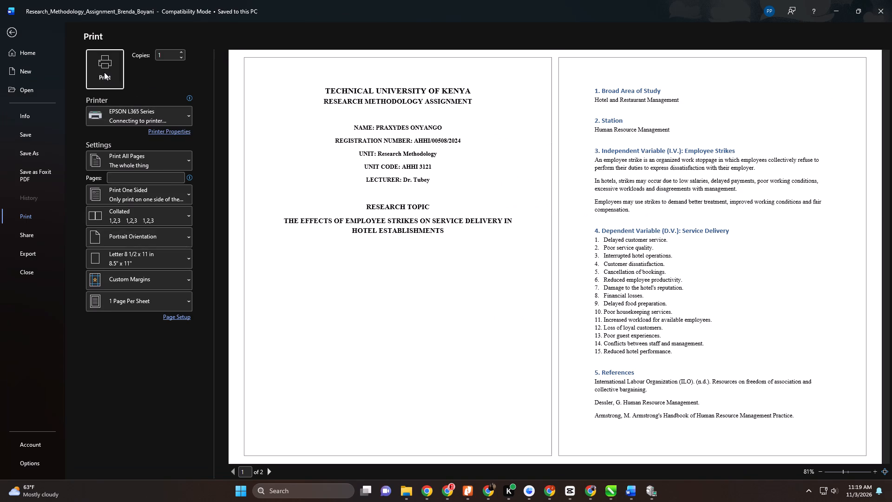
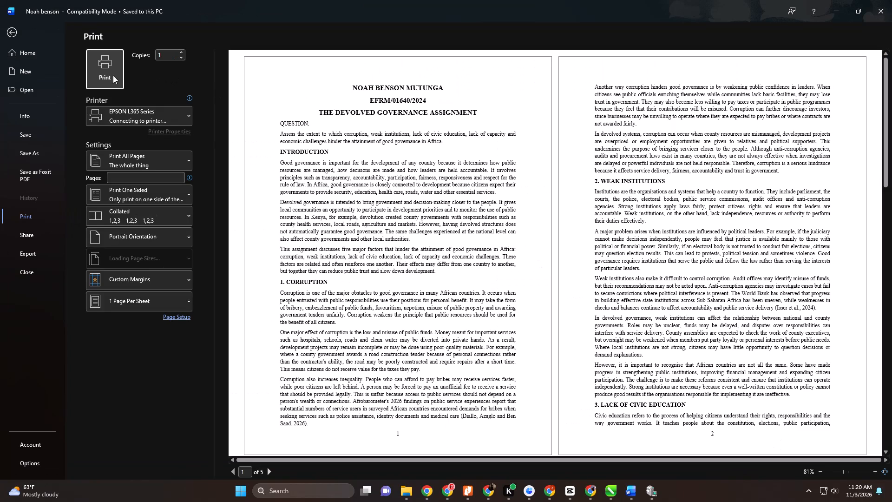
# Print one copy of all pages of the devolved governance assignment, one-sided, on the EPSON L365 Series and close the document.
pyautogui.click(111, 75)
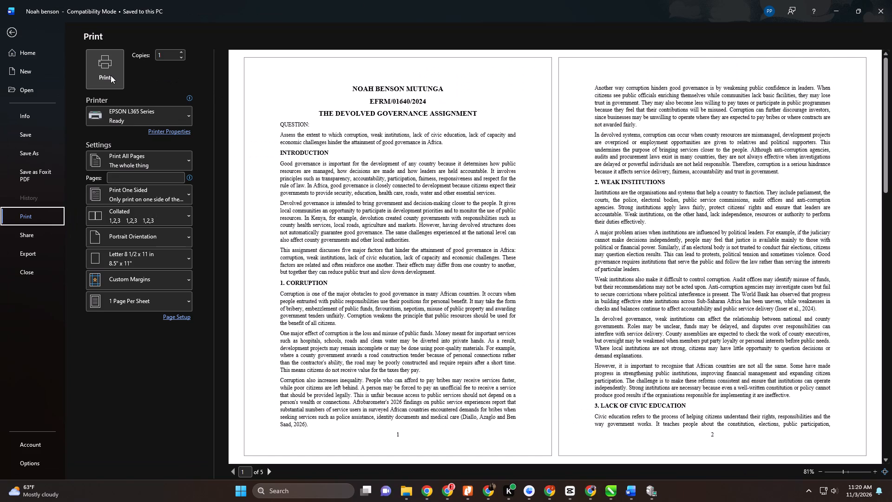
pyautogui.click(103, 84)
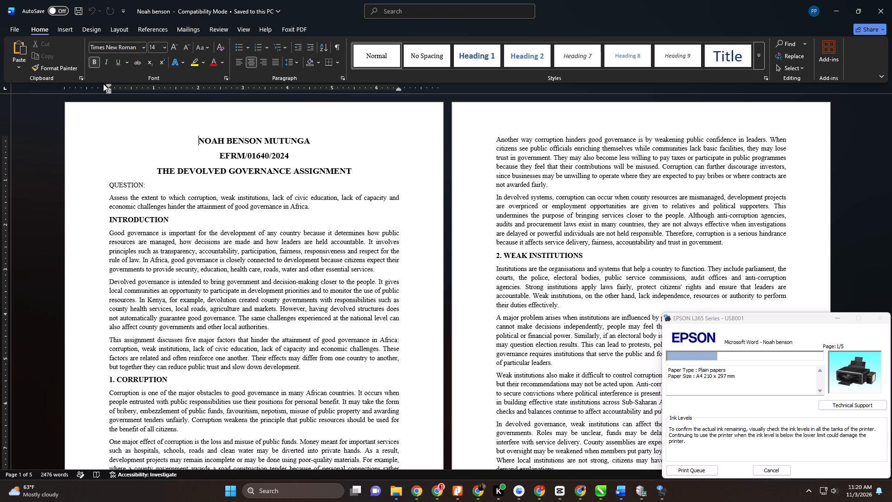
pyautogui.click(886, 10)
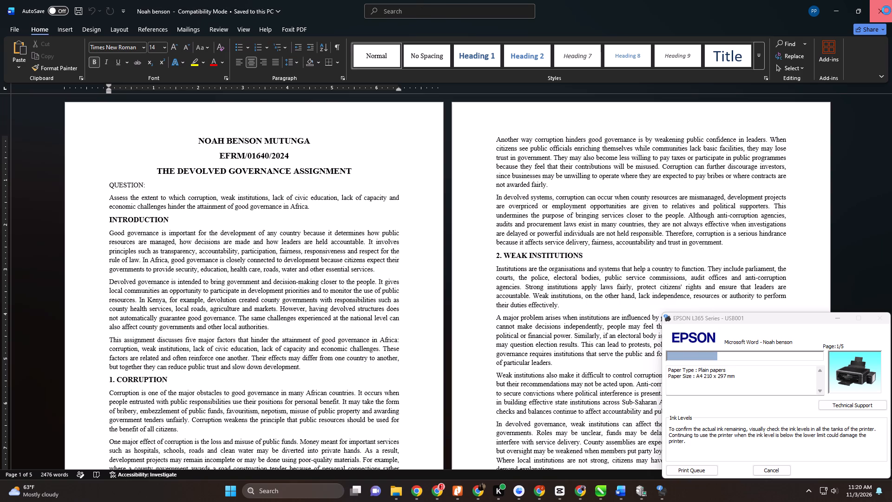
# Close the devolved governance assignment and return to the open document on menu variety and customer satisfaction.
pyautogui.click(889, 7)
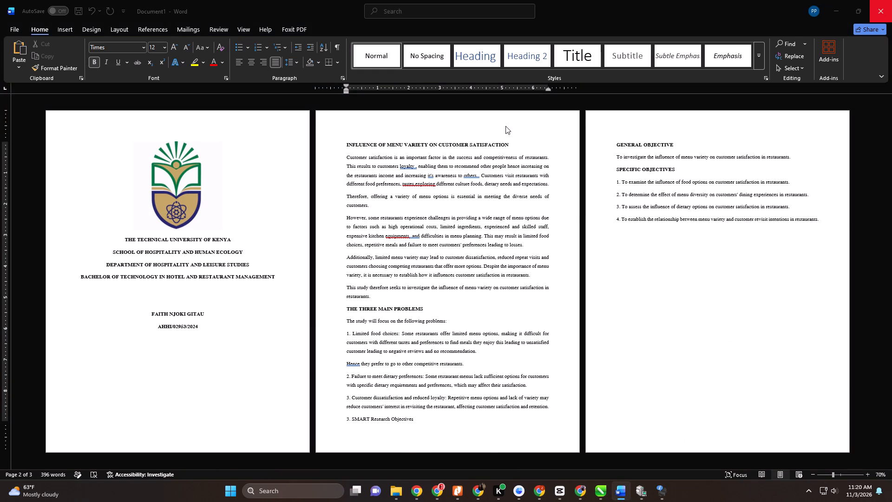
pyautogui.click(452, 291)
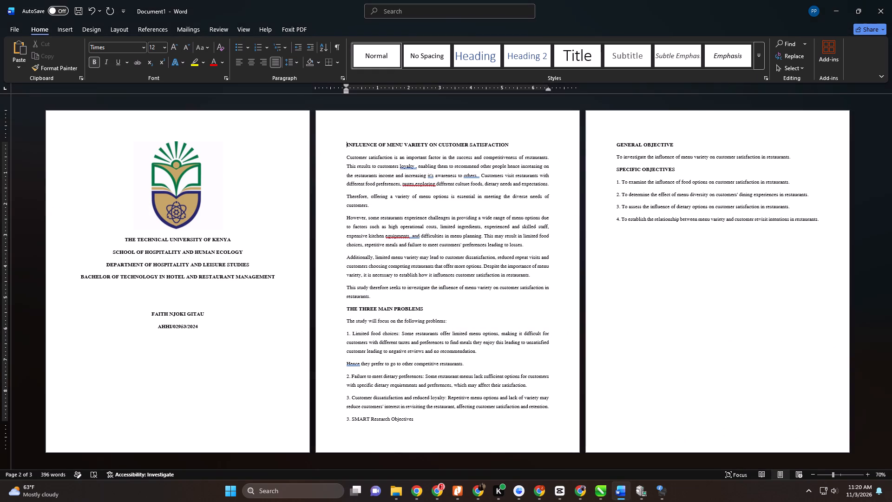
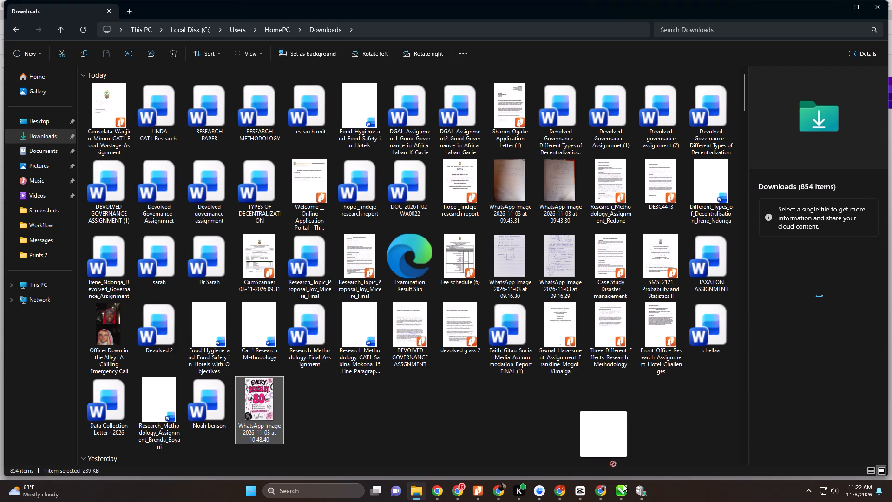
# Bring the selected bracelet poster WhatsApp image from the Downloads folder into the open CorelDRAW document's page.
pyautogui.moveTo(623, 484); pyautogui.dragTo(230, 220)
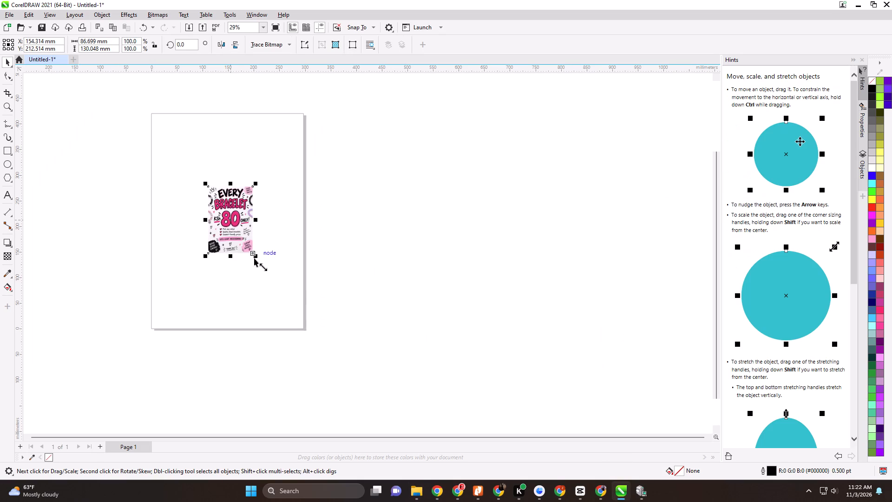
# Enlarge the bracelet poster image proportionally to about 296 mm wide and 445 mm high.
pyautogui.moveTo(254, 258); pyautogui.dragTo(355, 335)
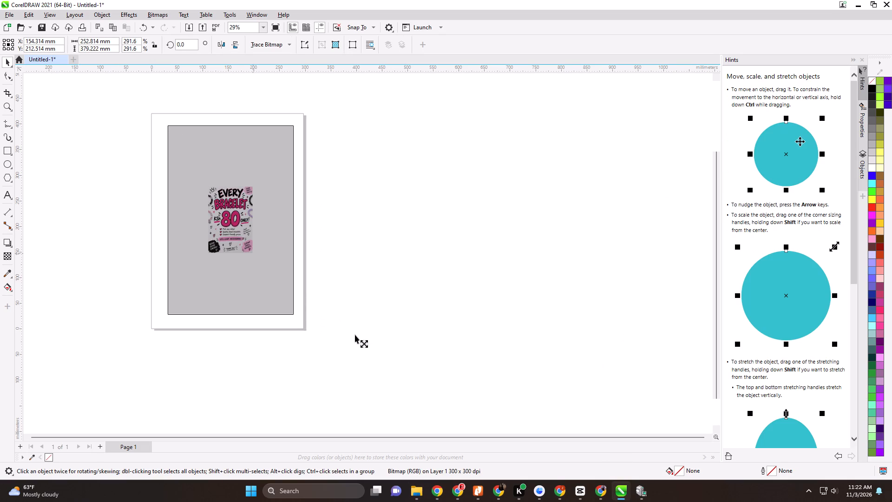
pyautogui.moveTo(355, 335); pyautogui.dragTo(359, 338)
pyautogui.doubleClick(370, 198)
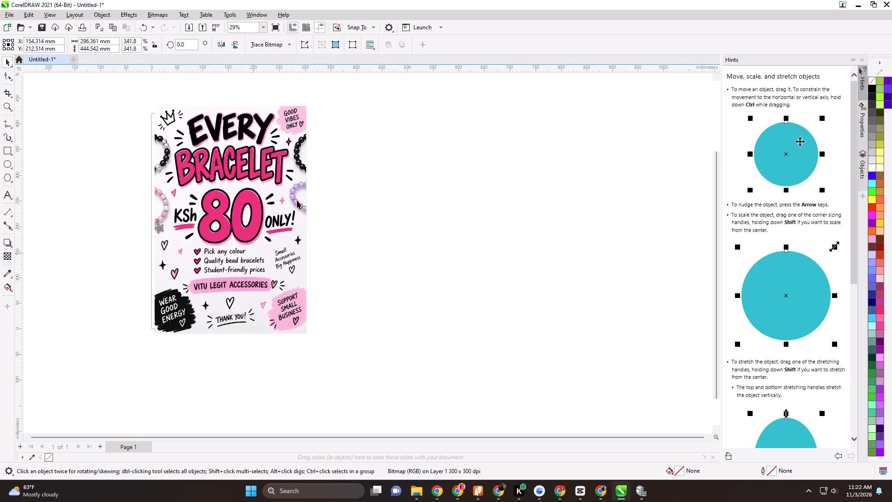
# Resize the bracelet poster image to 210 mm wide and 297 mm high and centre it on the page.
pyautogui.click(297, 200)
pyautogui.click(260, 210)
pyautogui.click(260, 210)
pyautogui.click(260, 210)
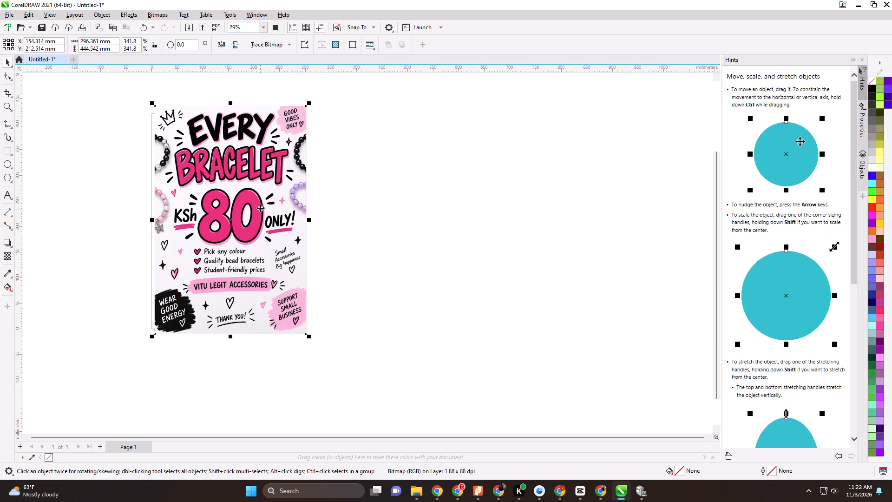
pyautogui.doubleClick(91, 43)
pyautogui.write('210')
pyautogui.doubleClick(93, 49)
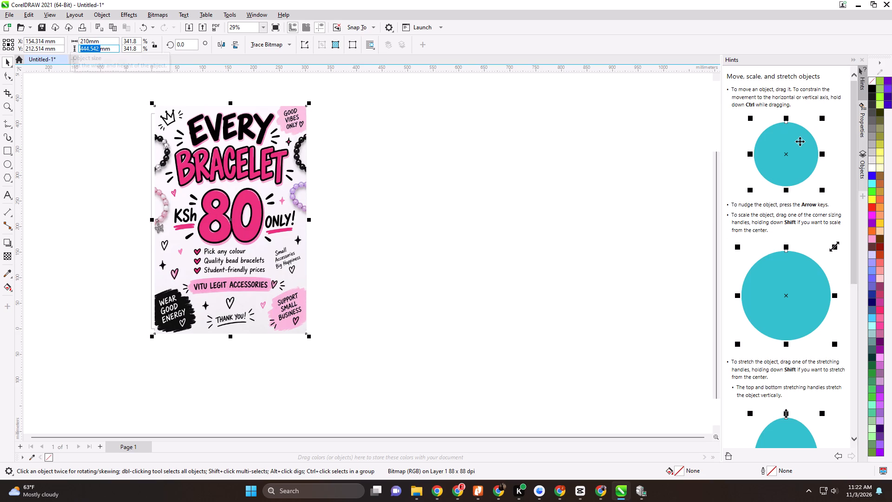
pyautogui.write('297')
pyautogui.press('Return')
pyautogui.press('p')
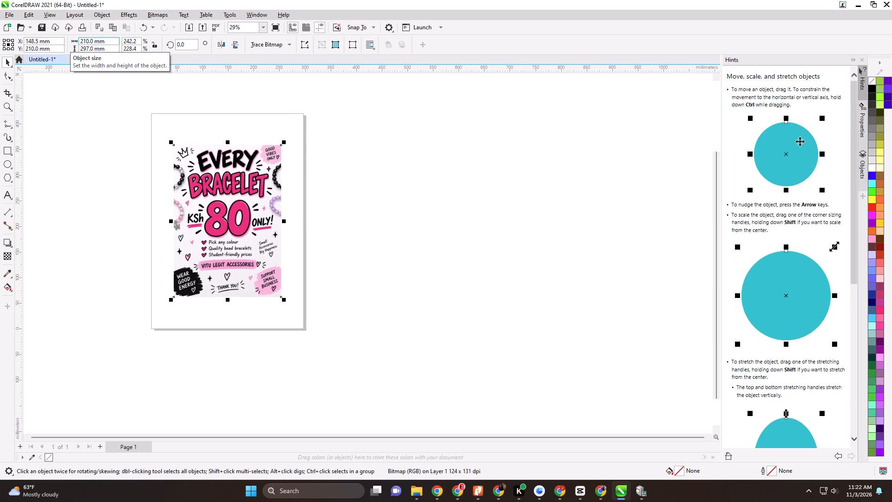
# Change the document's page size to A4.
pyautogui.click(85, 154)
pyautogui.click(38, 44)
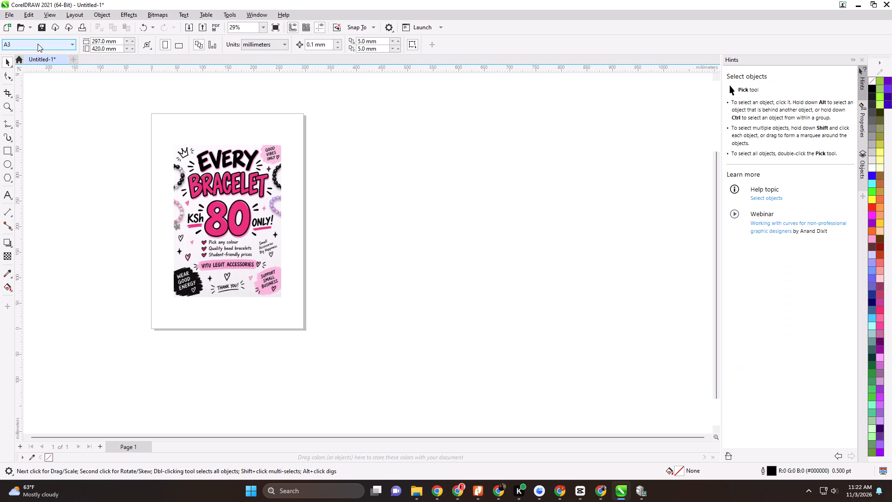
pyautogui.click(23, 127)
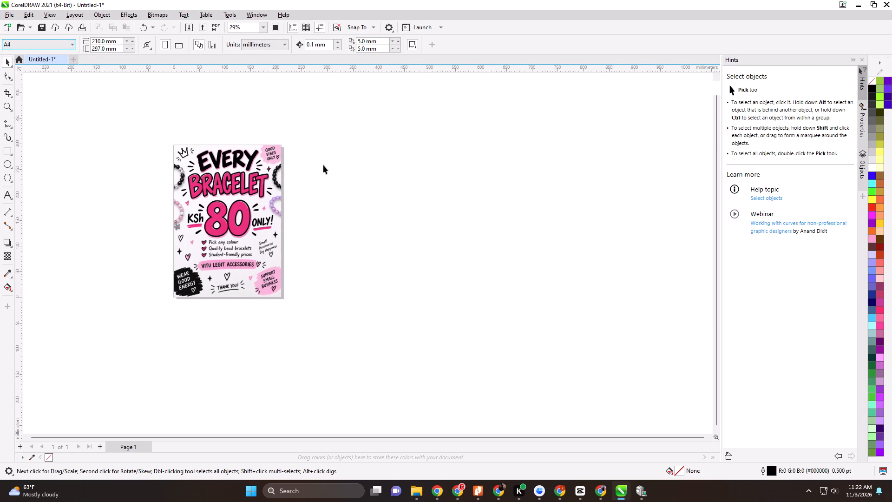
# Publish the bracelet poster as a PDF named OHIY in the Downloads folder.
pyautogui.click(331, 169)
pyautogui.click(255, 195)
pyautogui.click(6, 15)
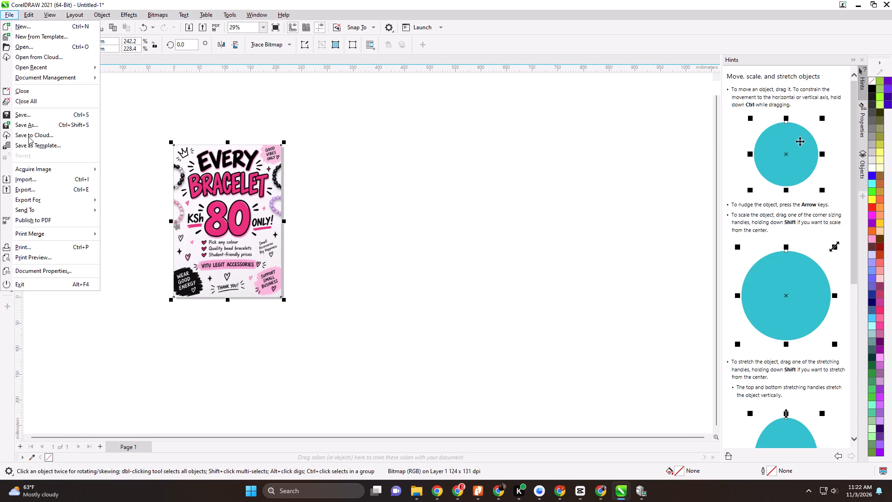
pyautogui.click(46, 222)
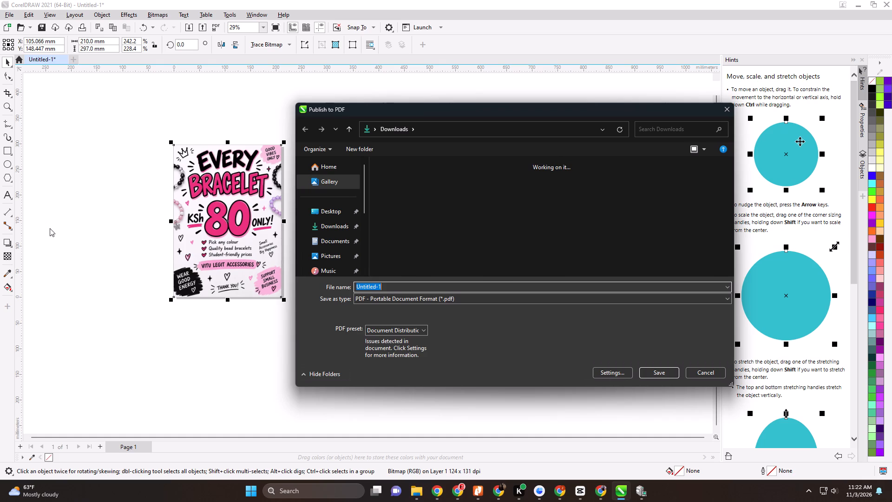
pyautogui.write('OHIY')
pyautogui.click(328, 218)
pyautogui.click(330, 225)
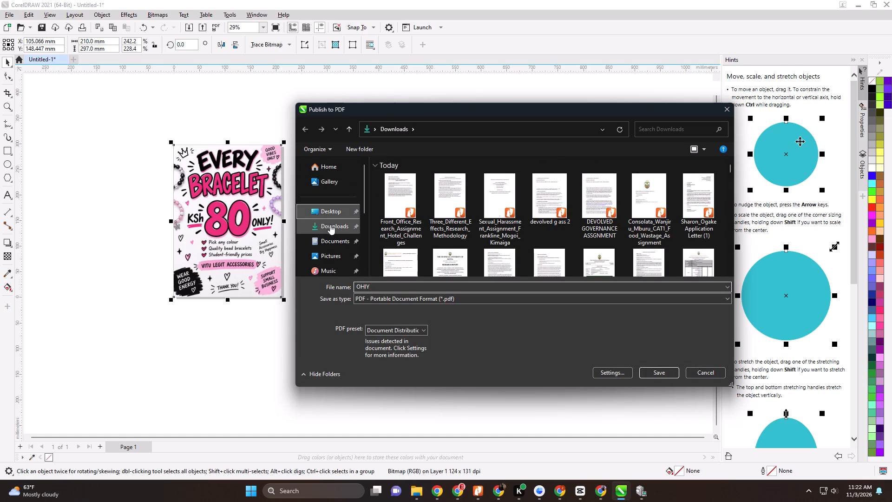
pyautogui.click(665, 372)
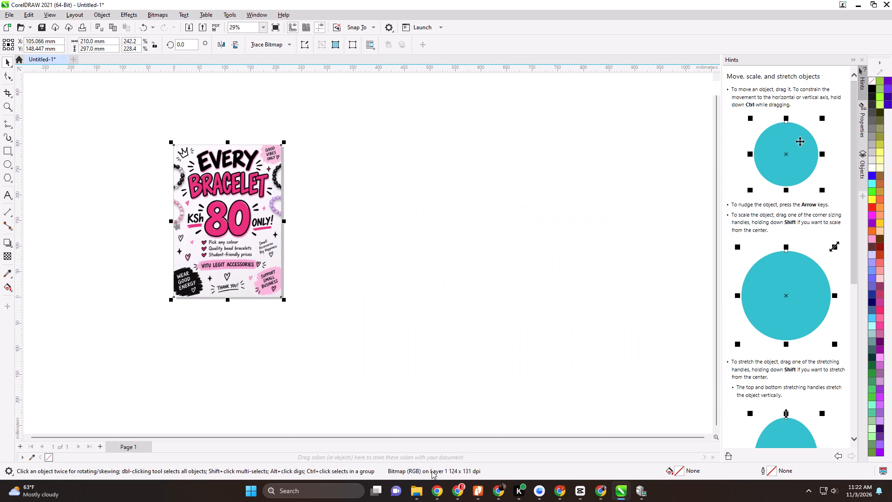
# Switch to the Downloads folder in File Explorer and open the OHIY PDF.
pyautogui.click(418, 484)
pyautogui.click(508, 437)
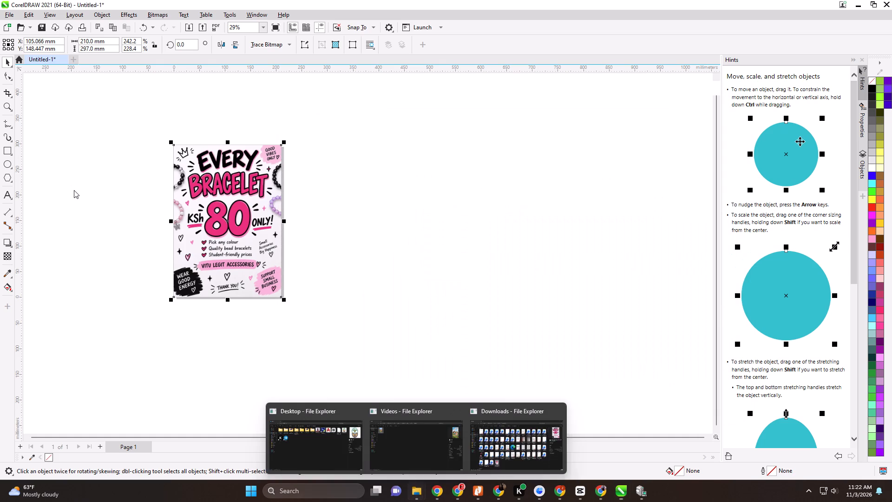
pyautogui.click(36, 135)
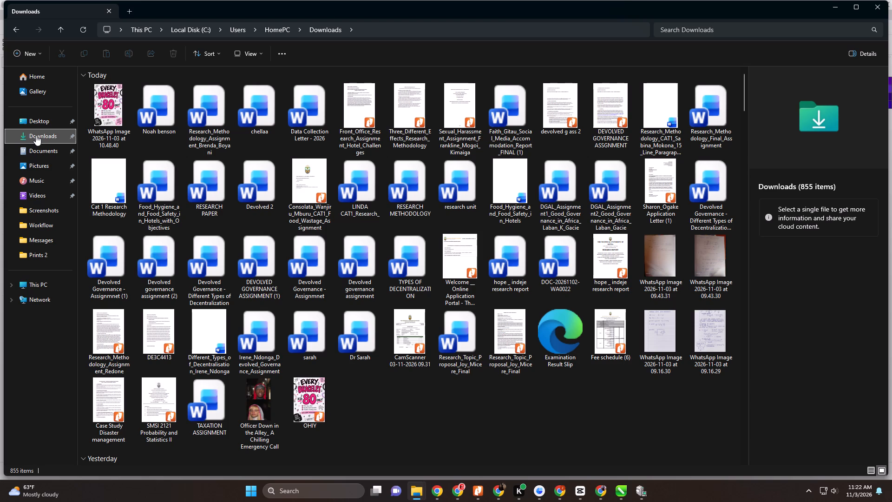
pyautogui.doubleClick(311, 398)
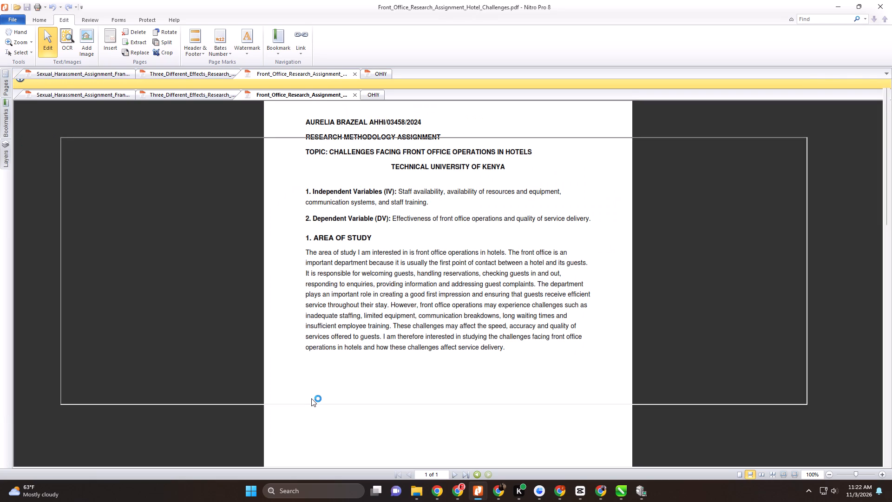
# Print one copy of the OHIY poster on the Kyocera TASKalfa 3253ci KX, checking its basic A4 and auto color settings.
pyautogui.hotkey('ctrl', 'p')
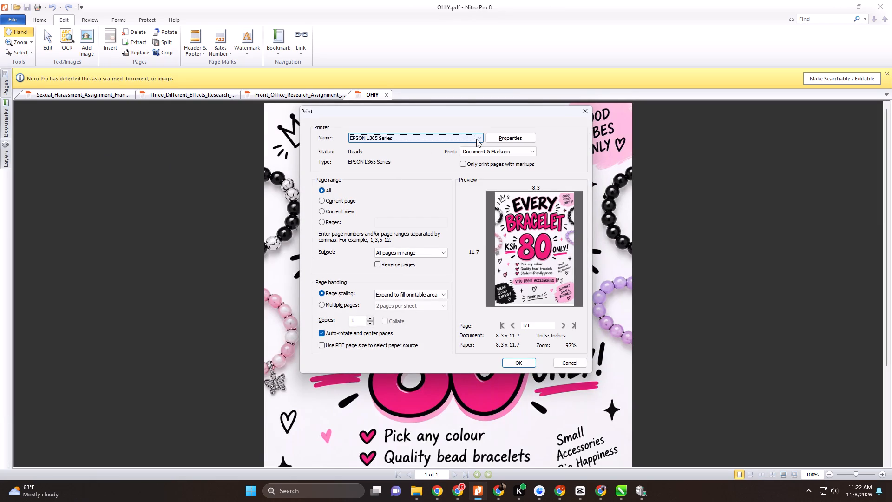
pyautogui.click(479, 139)
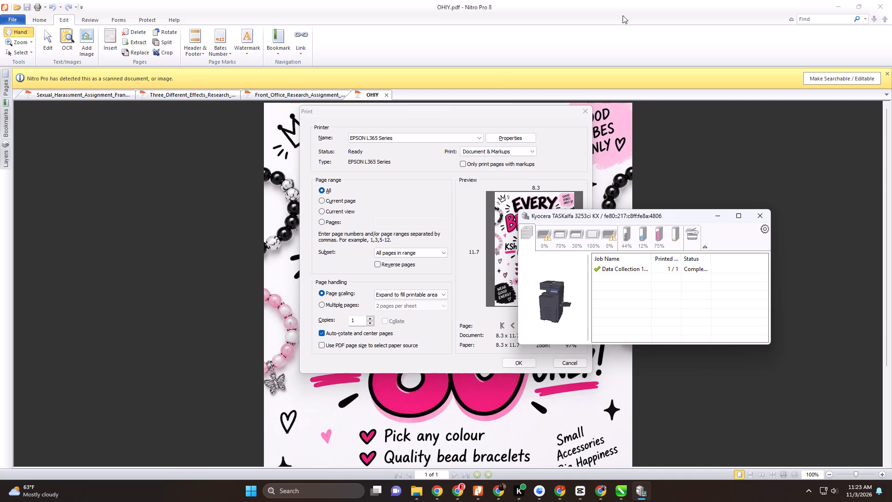
pyautogui.click(761, 219)
pyautogui.click(478, 137)
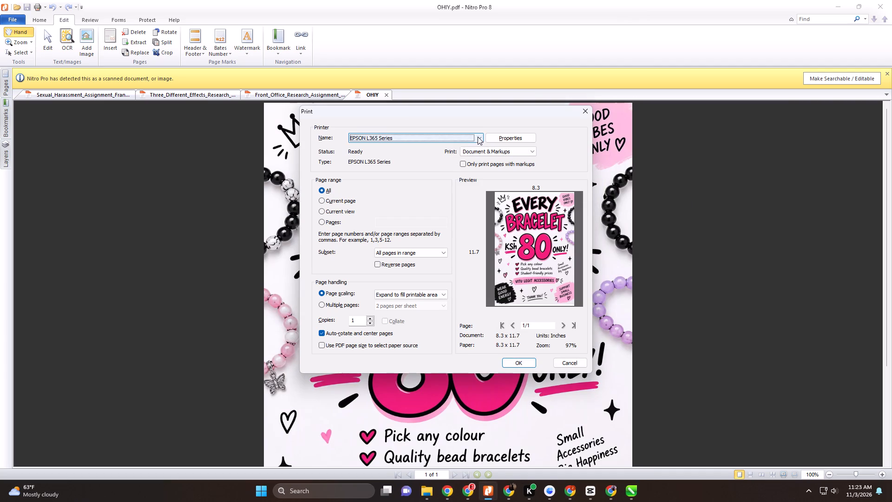
pyautogui.click(424, 153)
pyautogui.click(505, 137)
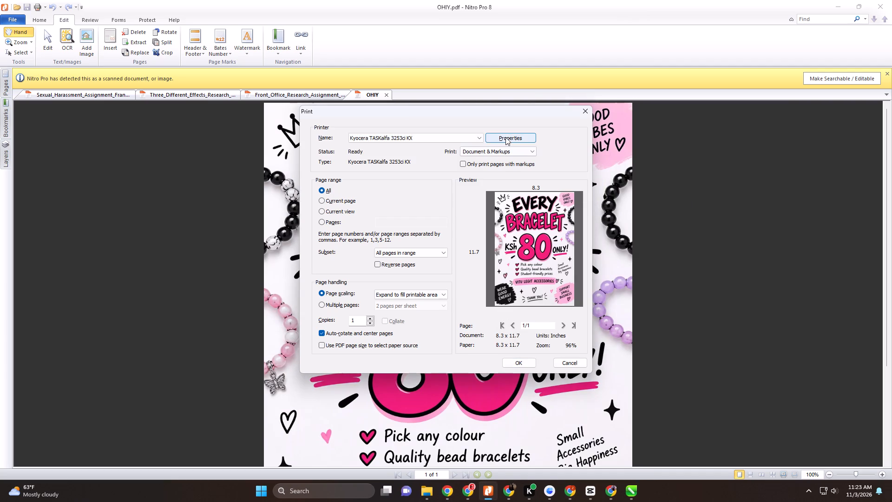
pyautogui.click(46, 62)
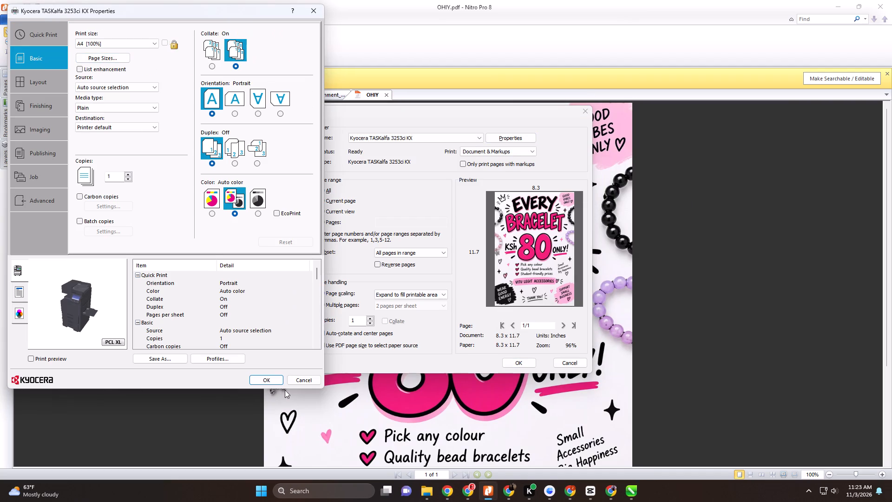
pyautogui.click(260, 376)
pyautogui.click(509, 363)
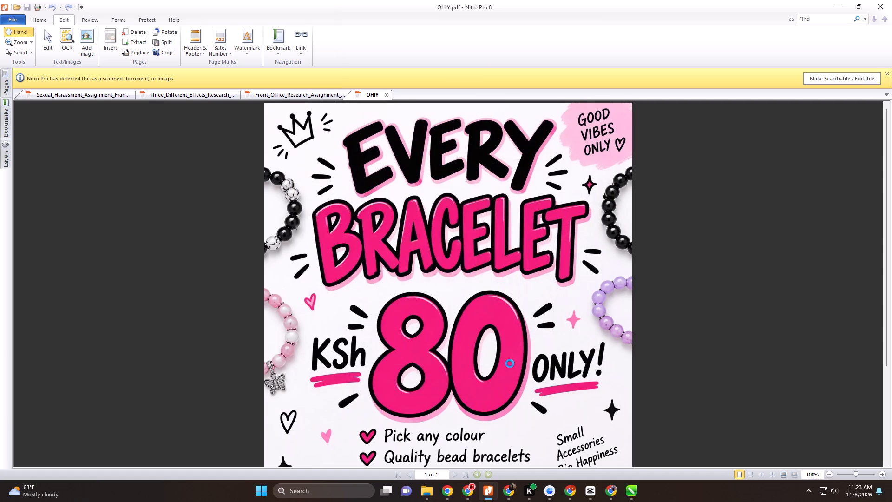
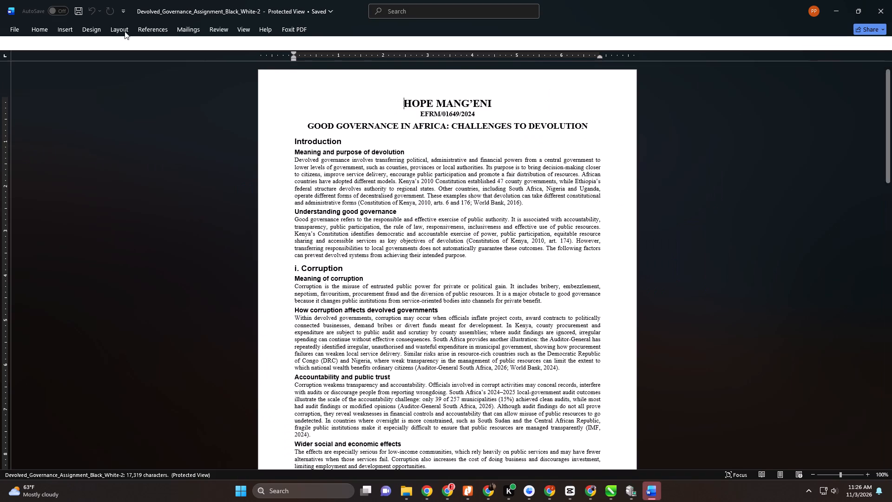
# Enable editing of the devolved governance assignment and print one single-sided copy of all its pages on the Kyocera TASKalfa 3253ci KX.
pyautogui.click(374, 44)
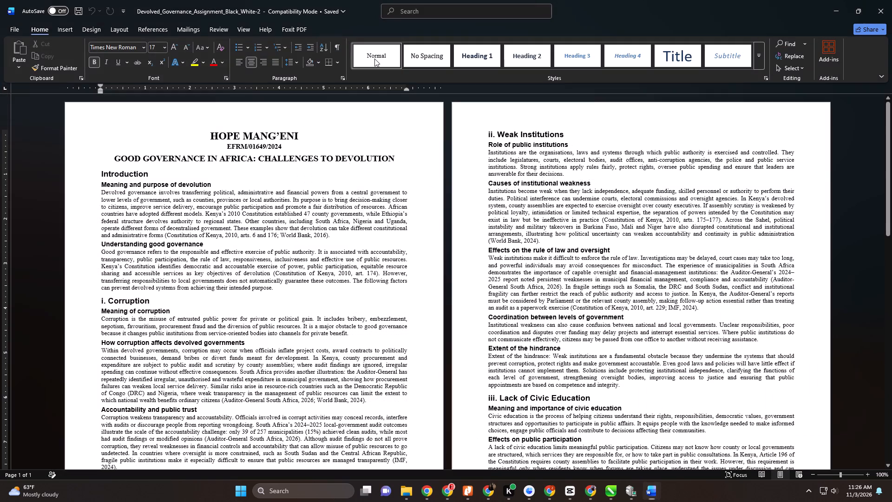
pyautogui.click(16, 26)
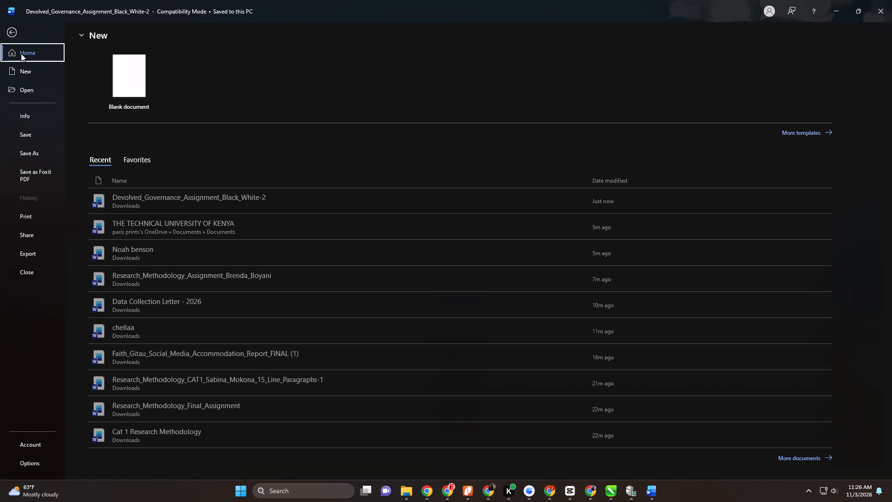
pyautogui.click(42, 216)
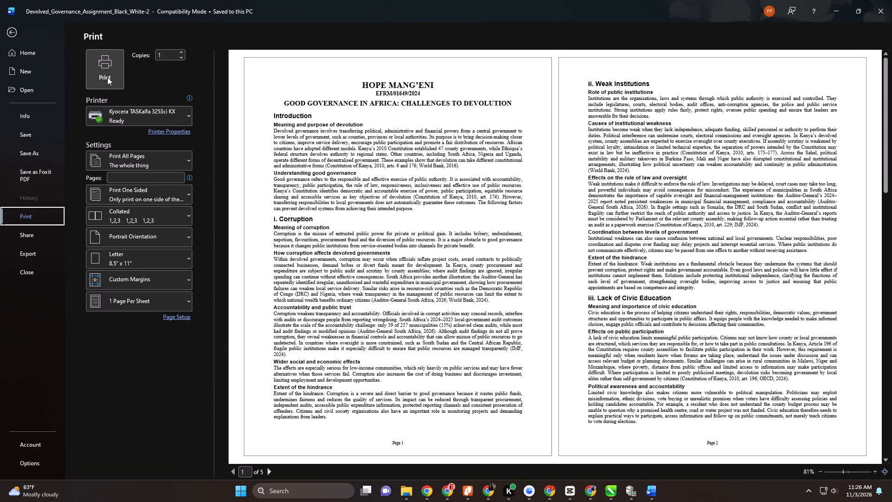
pyautogui.click(107, 77)
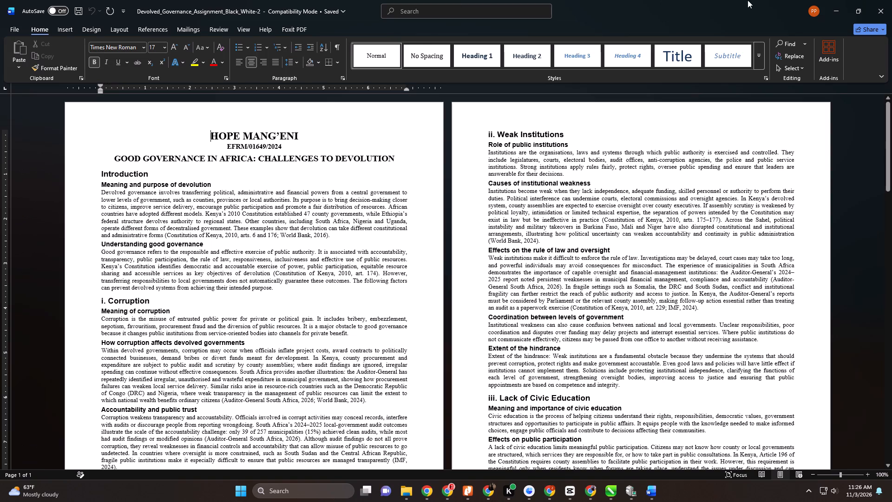
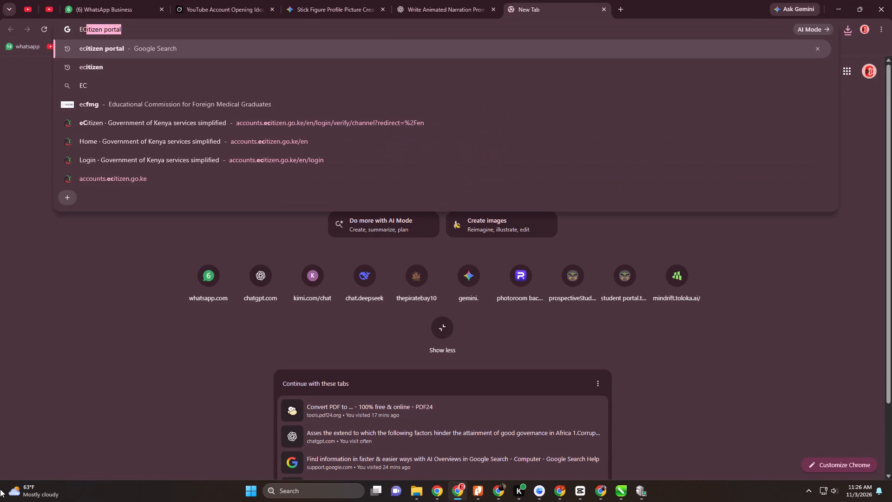
# Search Google for "ecitizen portal" and open the eCitizen Government of Kenya services home page, dismissing the weather and news overlay.
pyautogui.press('Return')
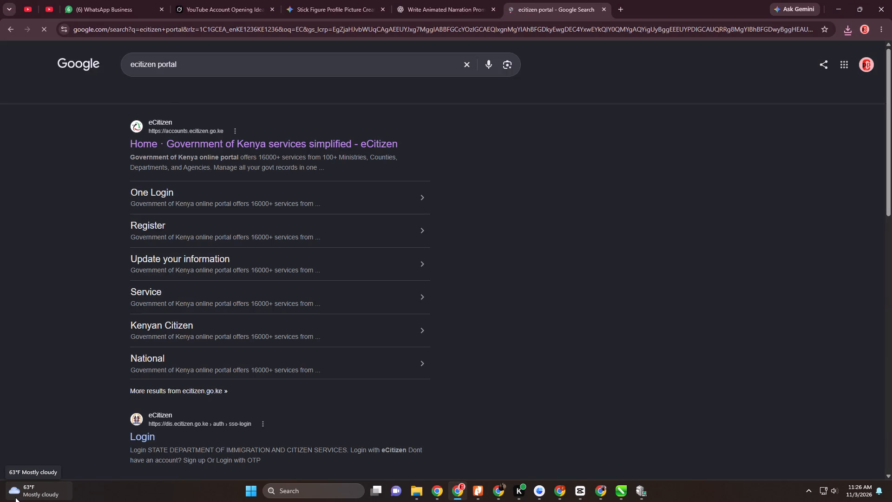
pyautogui.click(313, 148)
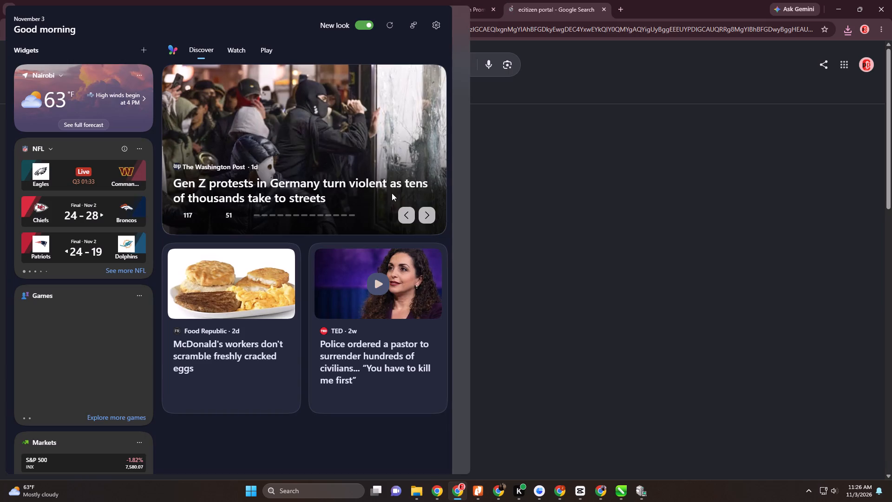
pyautogui.click(650, 150)
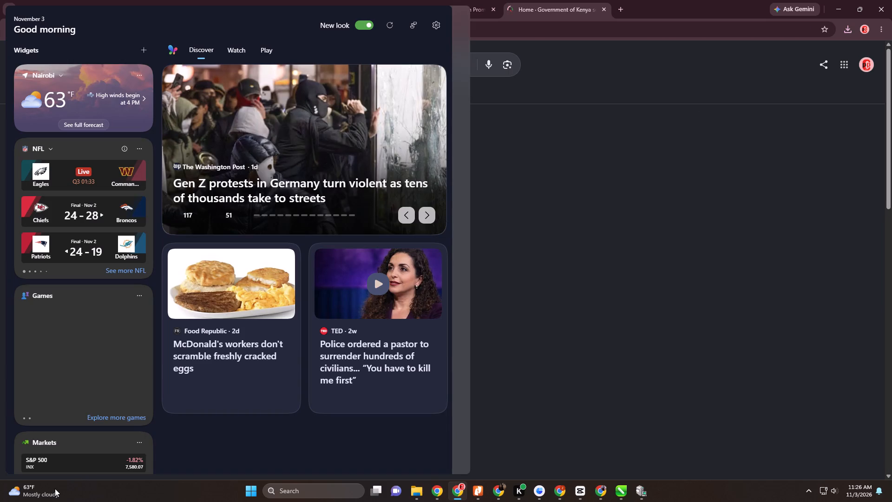
pyautogui.click(624, 73)
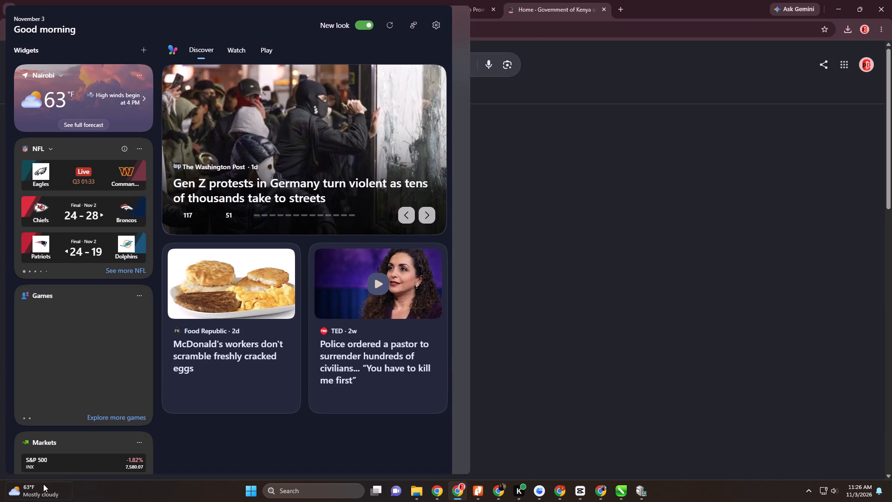
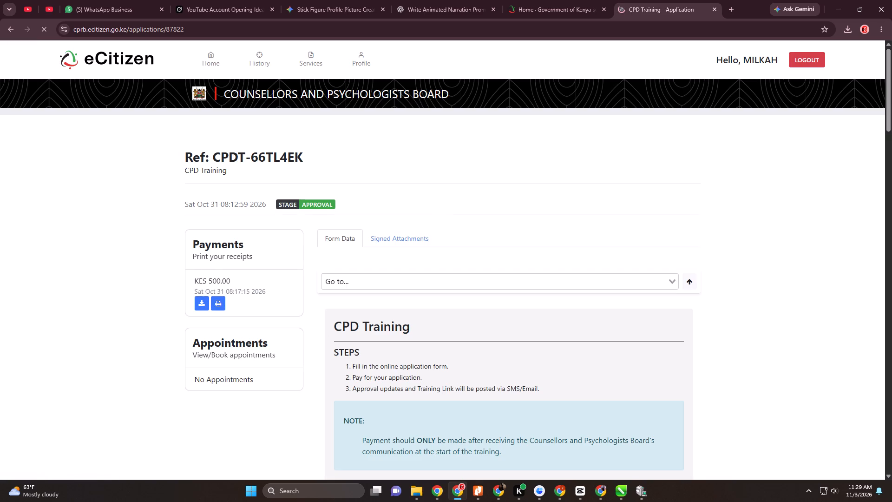
# Open the CPD Training application submitted Oct 22 at 11:10 am from the eCitizen application history.
pyautogui.click(269, 66)
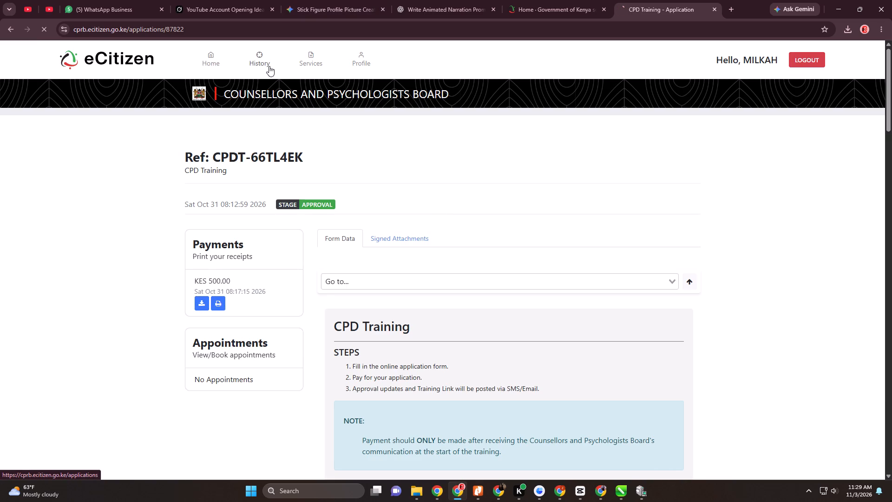
pyautogui.scroll(-2, 584, 180)
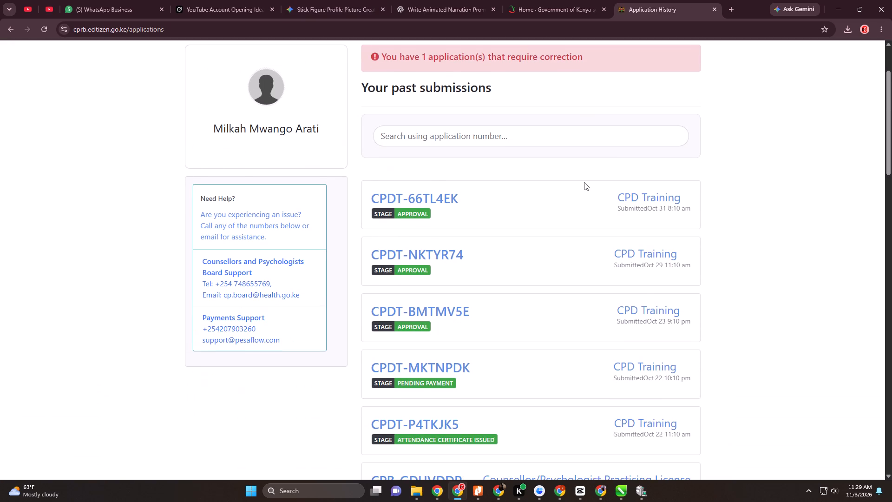
pyautogui.scroll(-3, 584, 182)
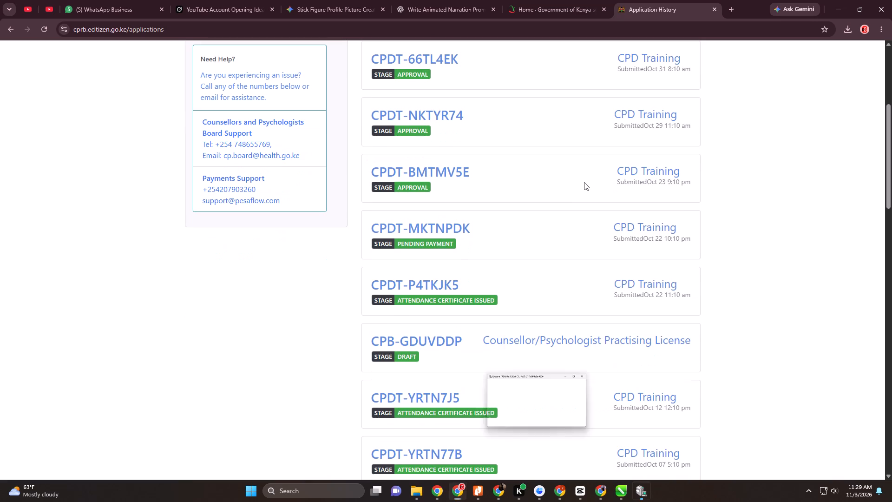
pyautogui.click(761, 216)
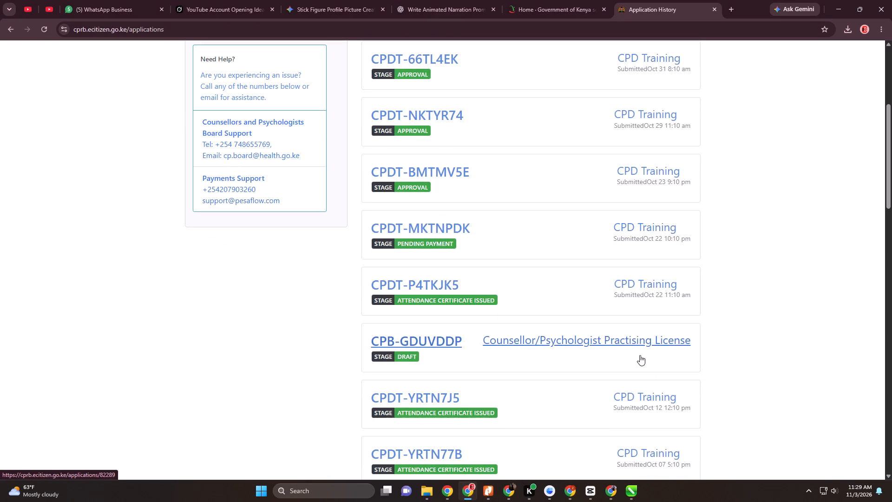
pyautogui.click(429, 289)
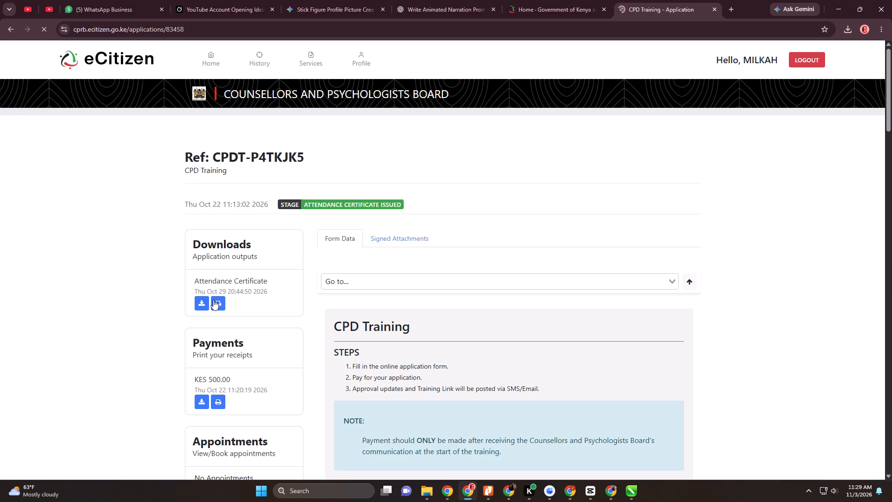
# Open the application's attendance certificate output and save it as a PDF in the Downloads folder.
pyautogui.click(203, 300)
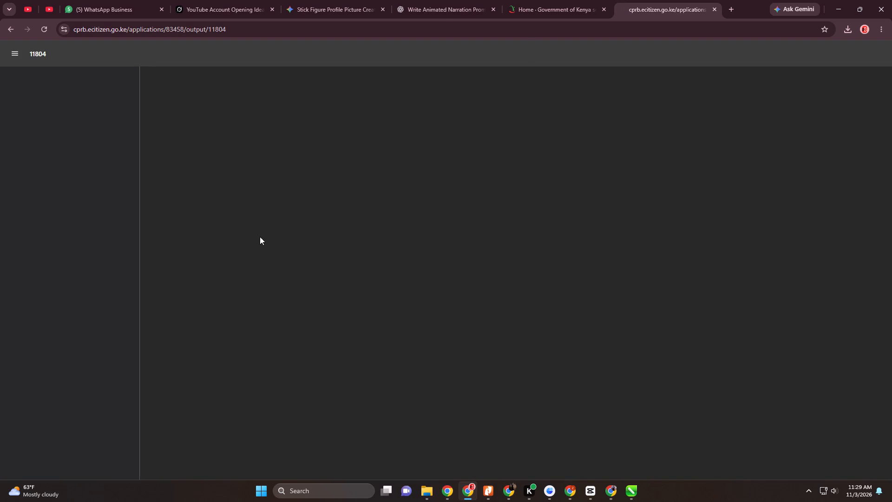
pyautogui.click(840, 54)
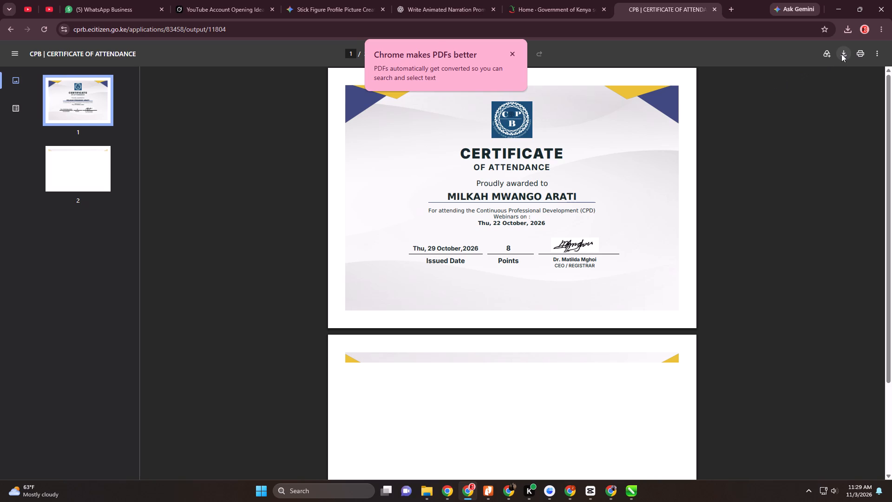
pyautogui.click(41, 124)
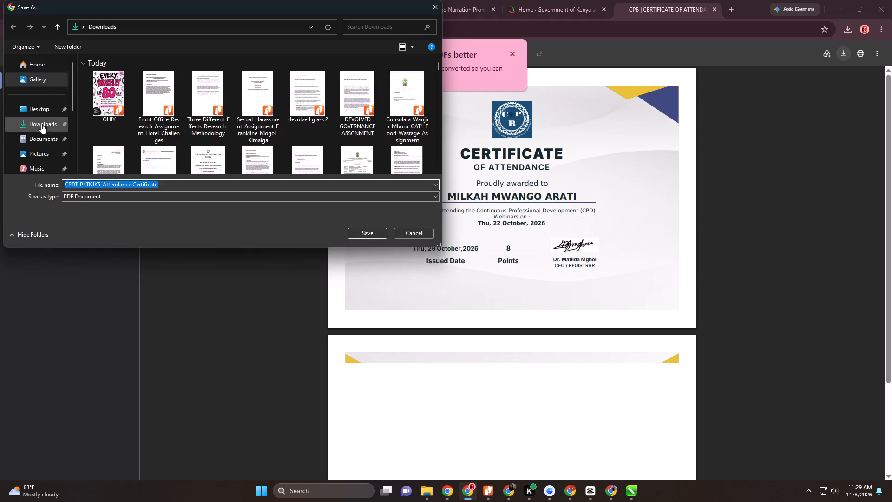
pyautogui.click(355, 232)
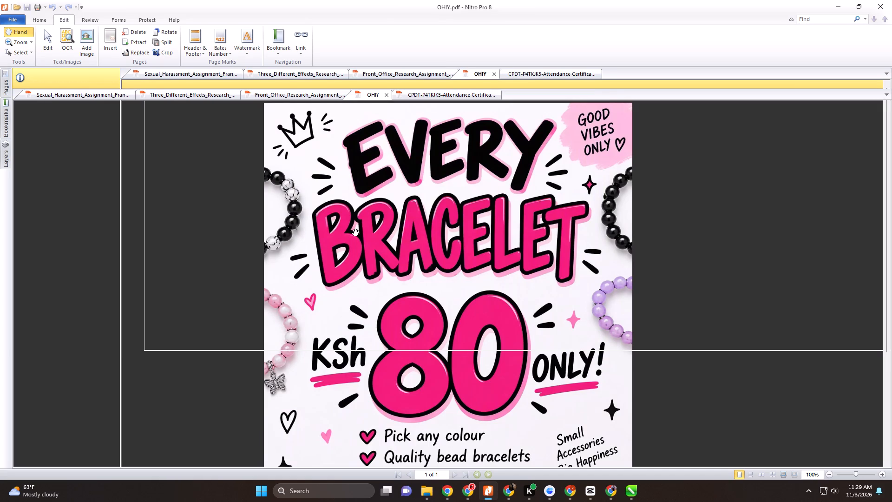
# In Nitro Pro, print one copy of all pages of the attendance certificate on the Kyocera TASKalfa 3253ci KX, keeping the printer's existing properties.
pyautogui.hotkey('ctrl', 'p')
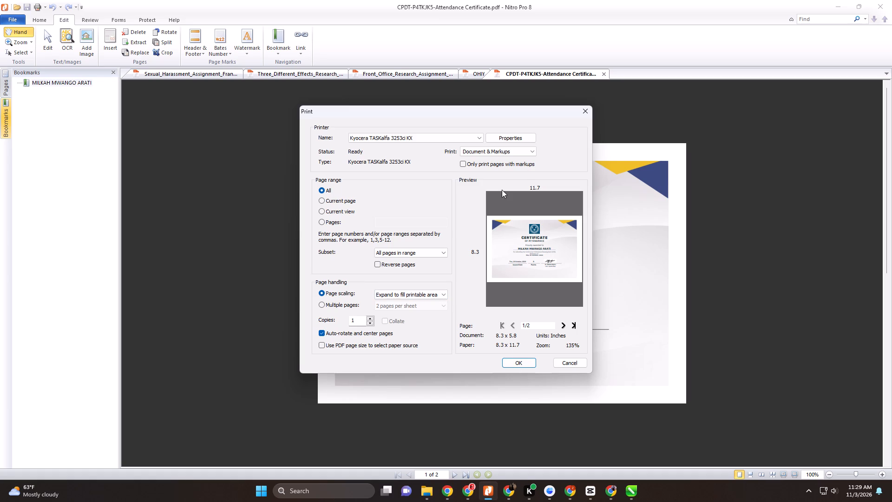
pyautogui.click(503, 142)
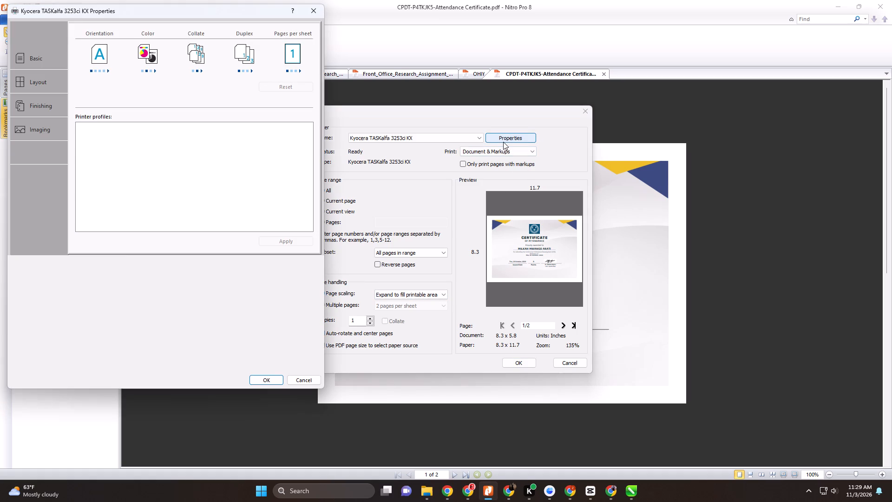
pyautogui.click(272, 379)
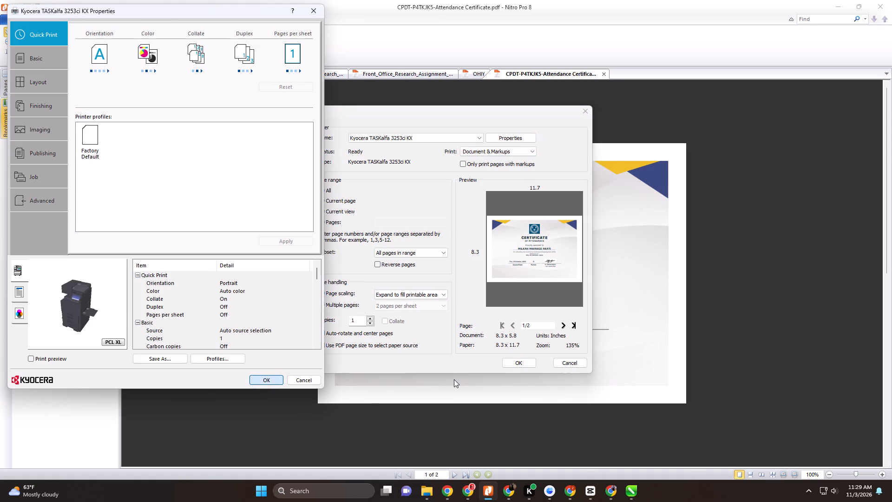
pyautogui.click(521, 362)
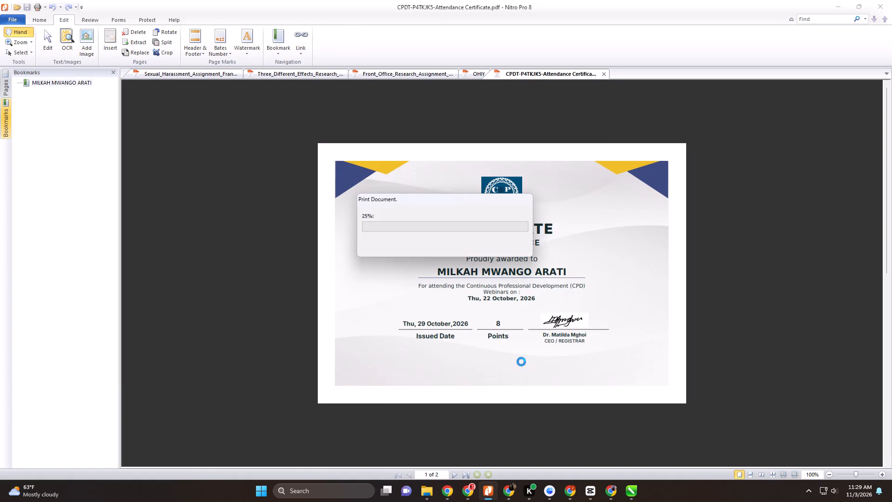
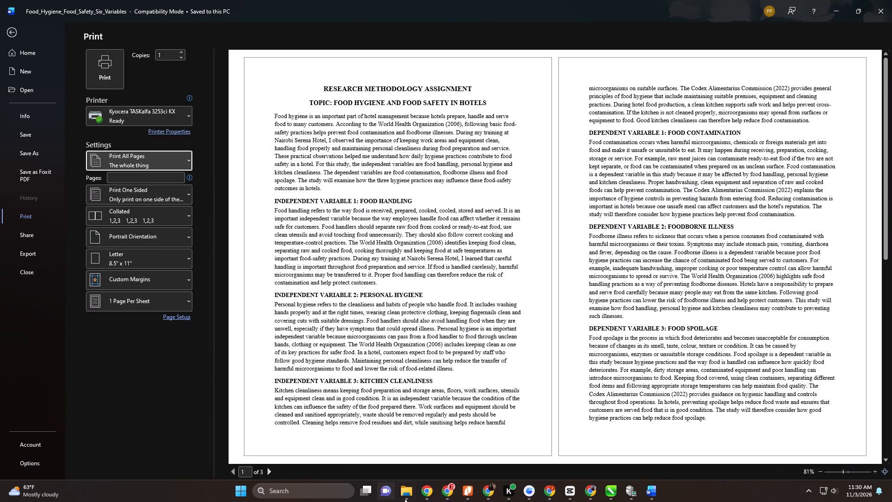
# Open the RESEARCH METHODOLOGY document from the Downloads folder, check its cover page, and close it.
pyautogui.click(405, 499)
pyautogui.click(443, 458)
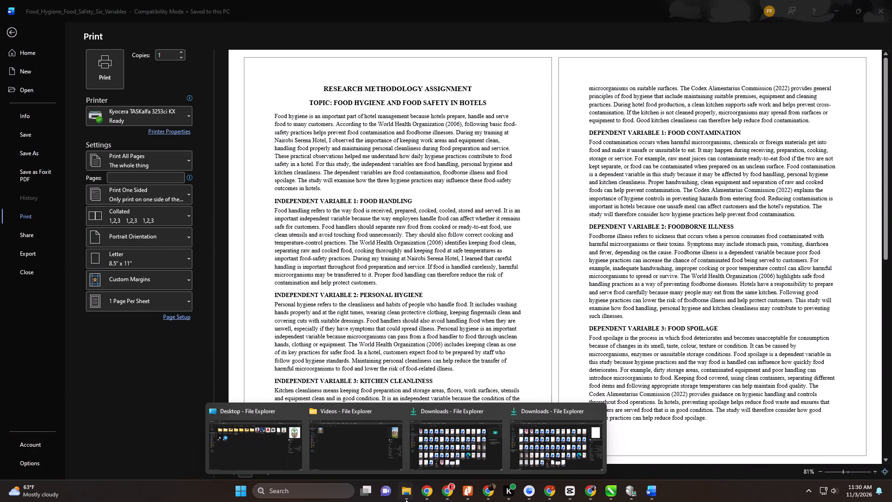
pyautogui.click(55, 133)
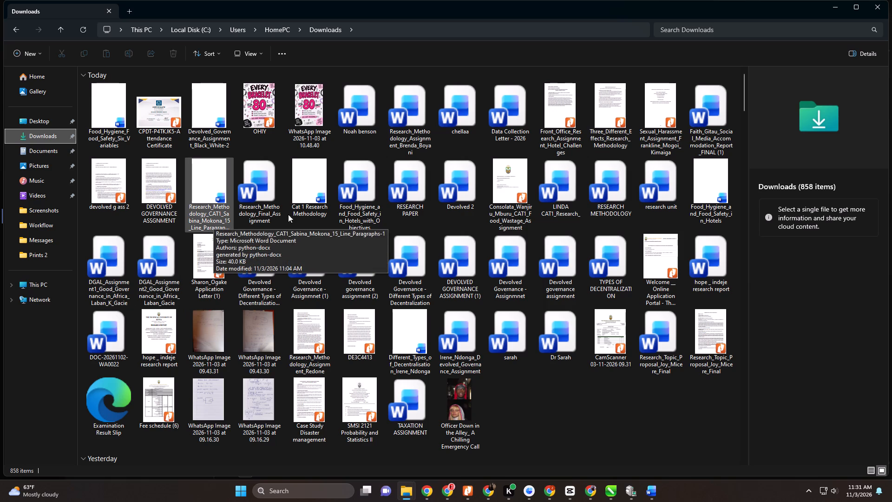
pyautogui.doubleClick(604, 191)
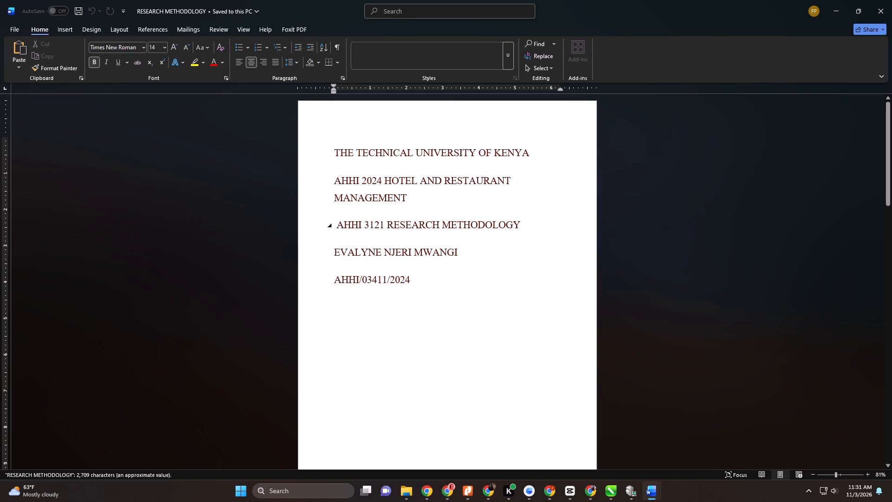
pyautogui.click(889, 2)
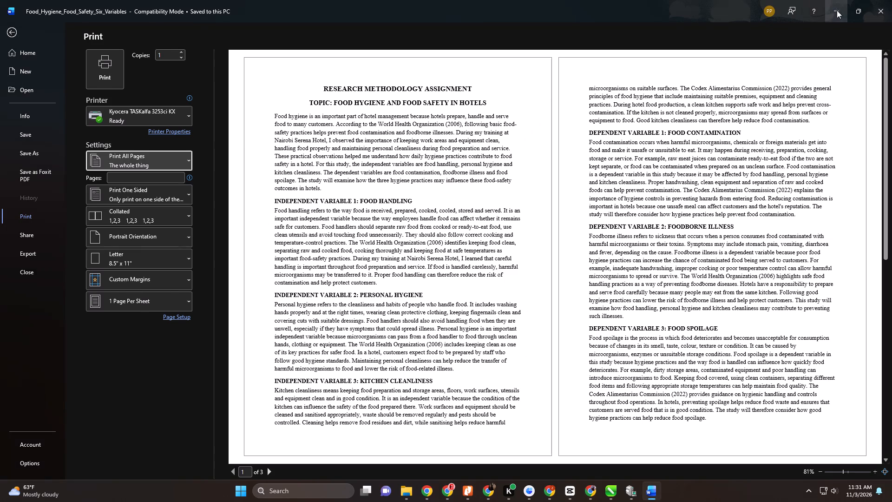
pyautogui.click(841, 12)
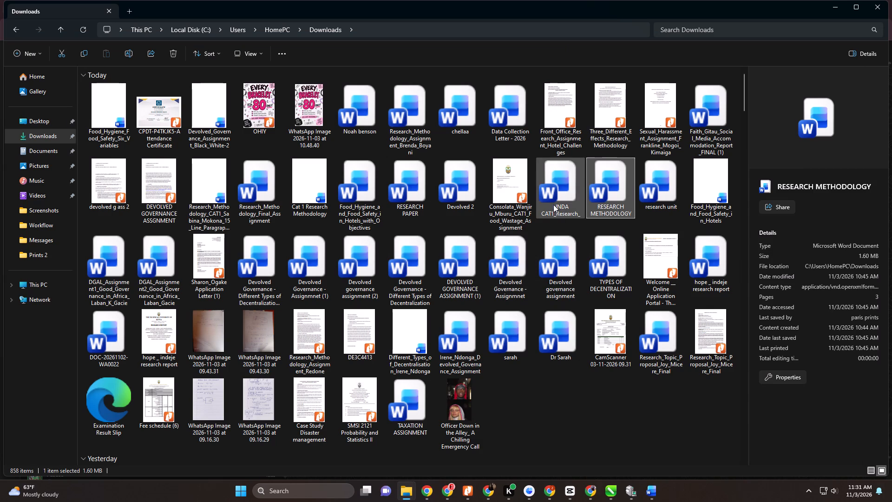
# Open the LINDA CAT1_Research_ document from the Downloads folder at its cover page.
pyautogui.doubleClick(553, 205)
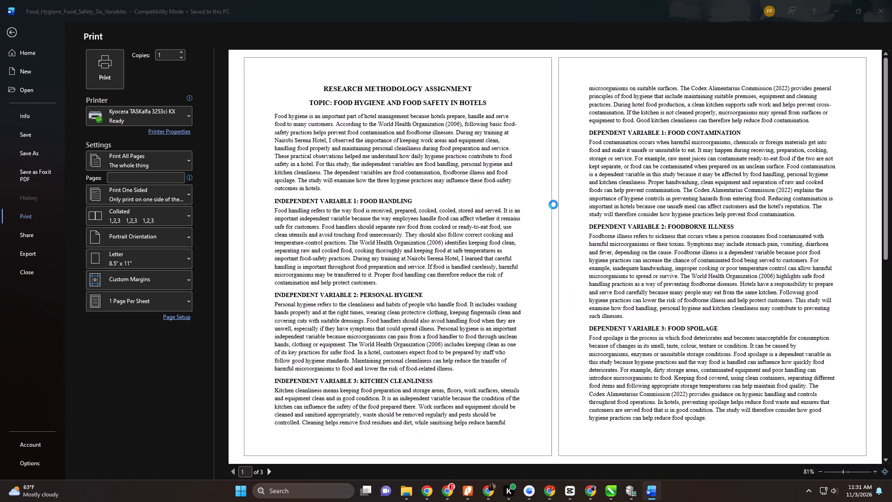
pyautogui.click(463, 252)
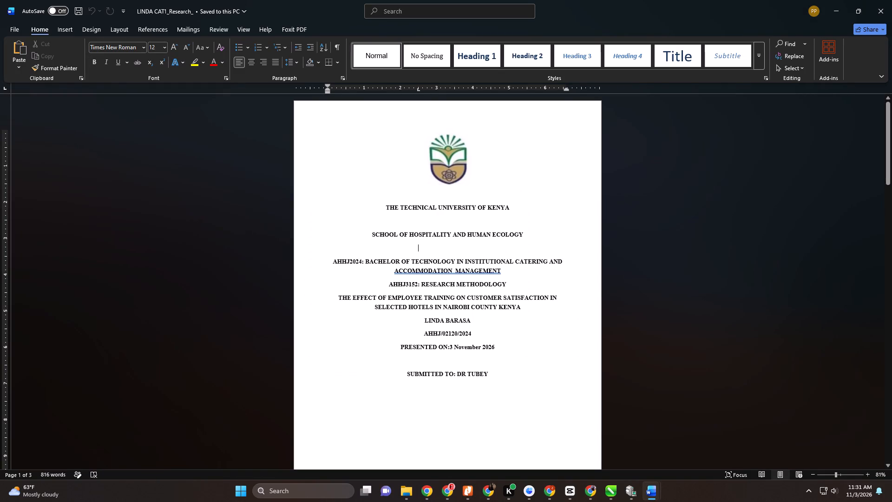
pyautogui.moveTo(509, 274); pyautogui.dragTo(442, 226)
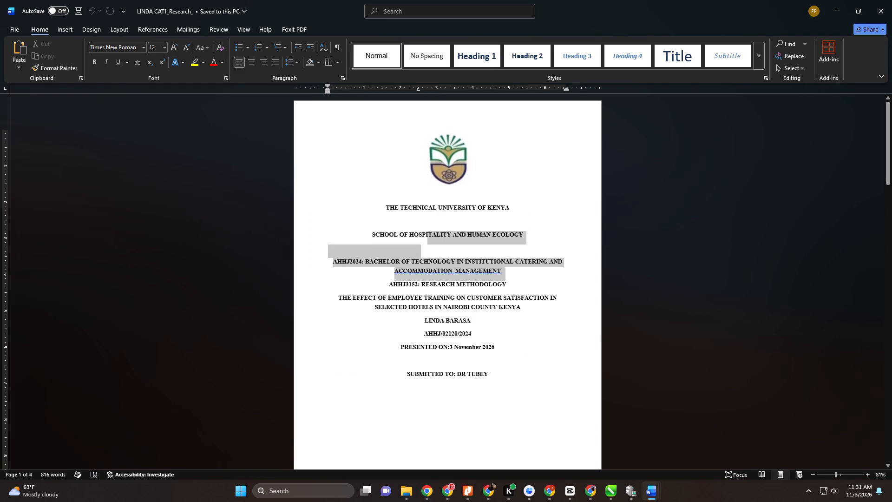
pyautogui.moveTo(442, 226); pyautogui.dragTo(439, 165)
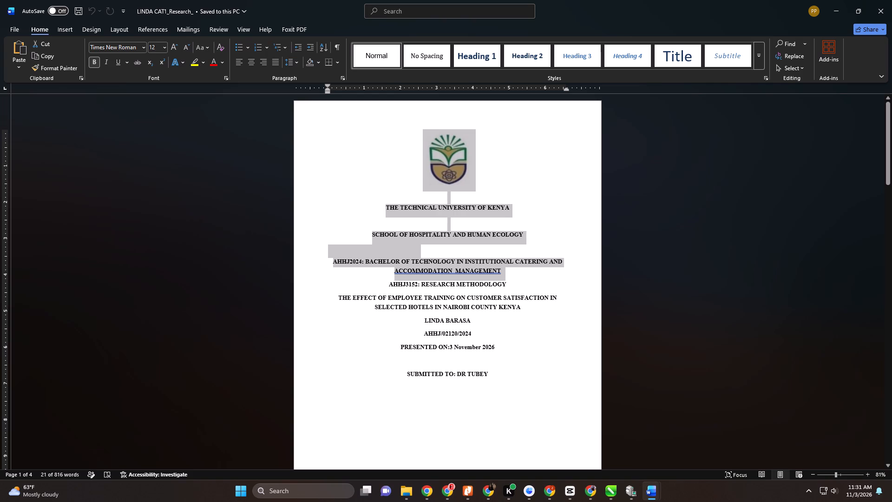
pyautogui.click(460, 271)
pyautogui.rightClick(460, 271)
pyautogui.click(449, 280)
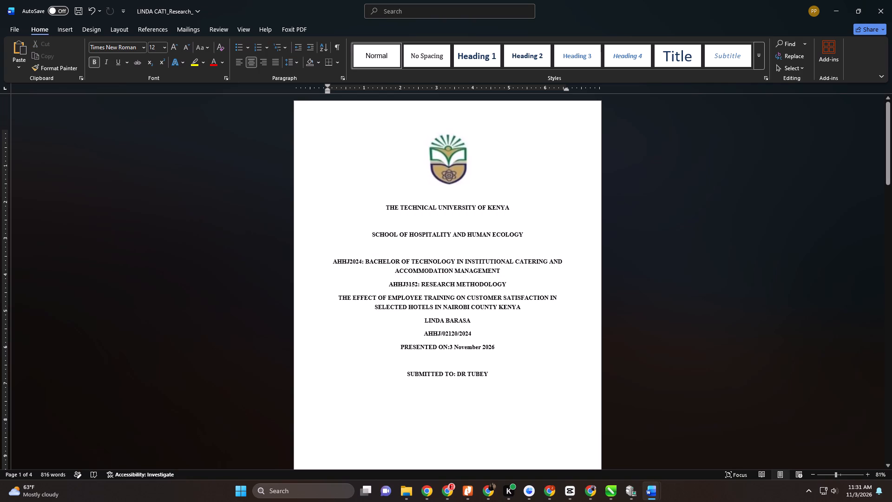
# Copy the logo, THE TECHNICAL UNIVERSITY OF KENYA and SCHOOL OF HOSPITALITY AND HUMAN ECOLOGY from the cover page, and close the document.
pyautogui.moveTo(540, 243); pyautogui.dragTo(445, 165)
pyautogui.rightClick(464, 206)
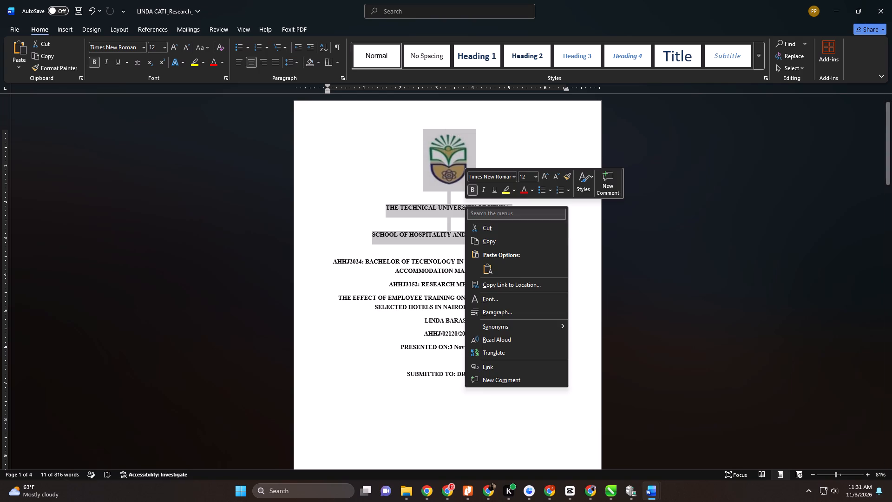
pyautogui.click(495, 239)
pyautogui.click(891, 15)
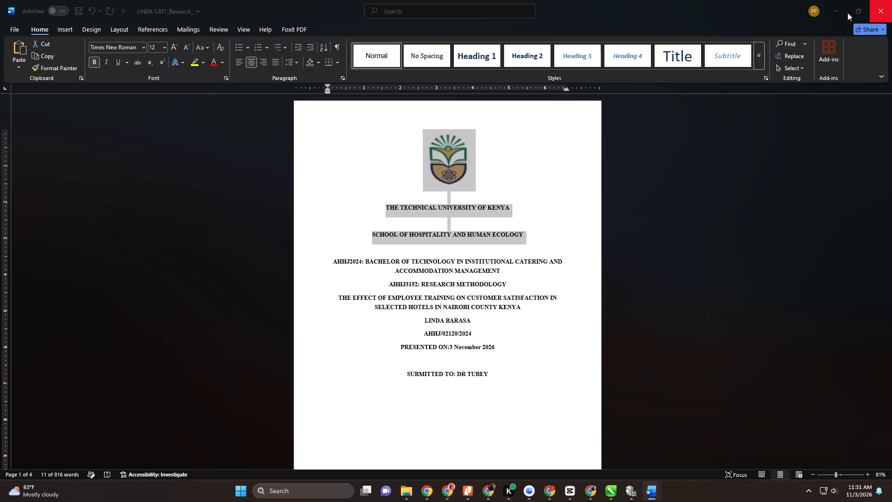
pyautogui.click(476, 315)
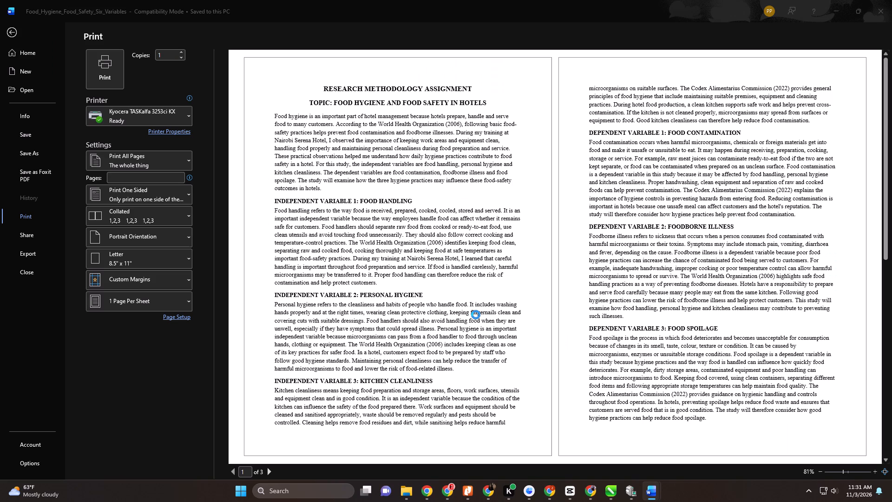
# Paste the copied cover heading at the start of Food_Hygiene_Food_Safety_Six_Variables and push the assignment text onto a new page with a page break.
pyautogui.click(14, 31)
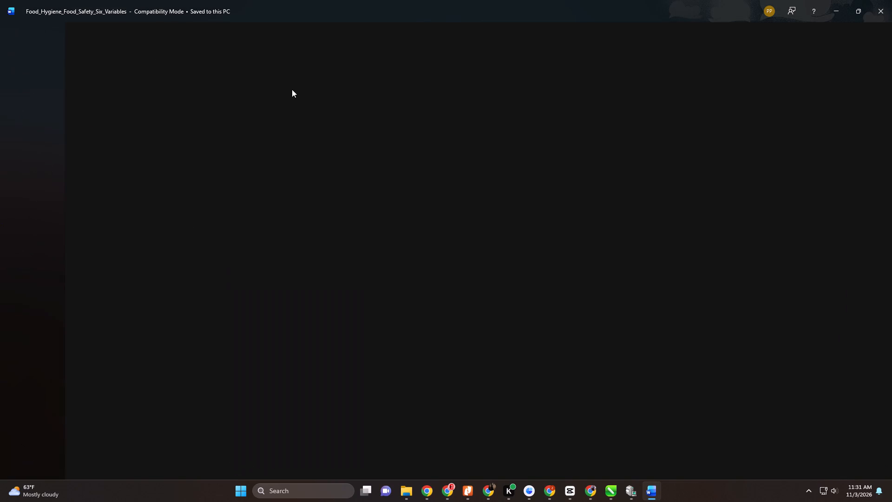
pyautogui.hotkey('ctrl', 'v')
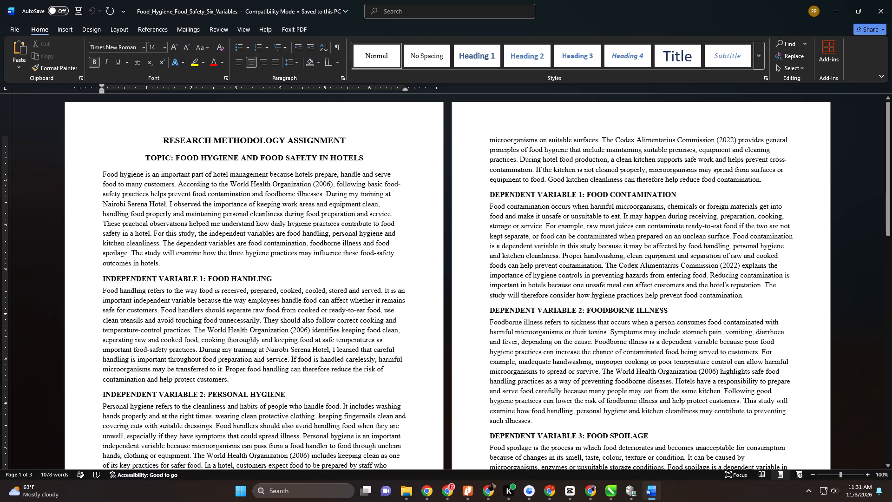
pyautogui.press('Return')
pyautogui.hotkey('ctrl', 'Return')
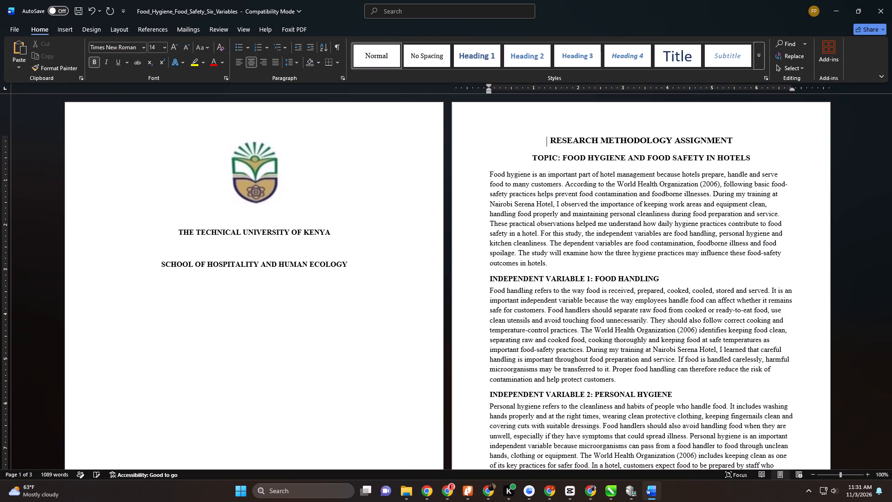
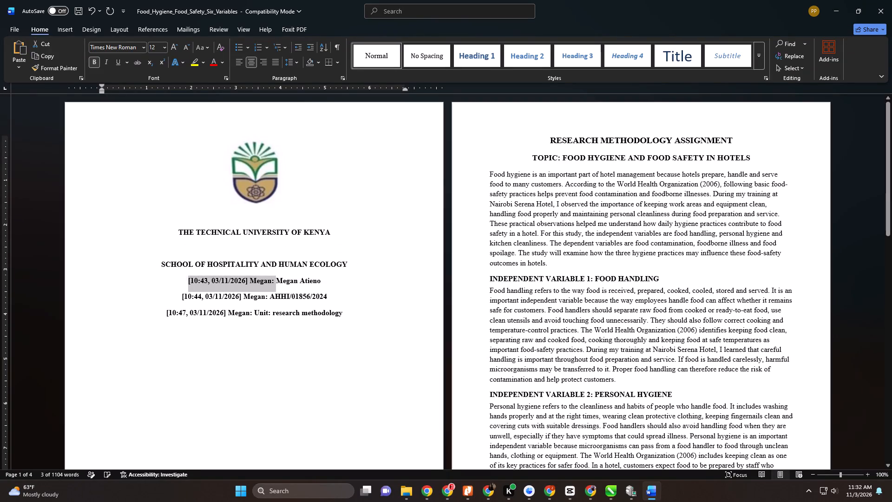
# Delete the chat timestamp and sender prefixes from the student name, registration number and unit lines on the cover page.
pyautogui.moveTo(270, 299); pyautogui.dragTo(182, 297)
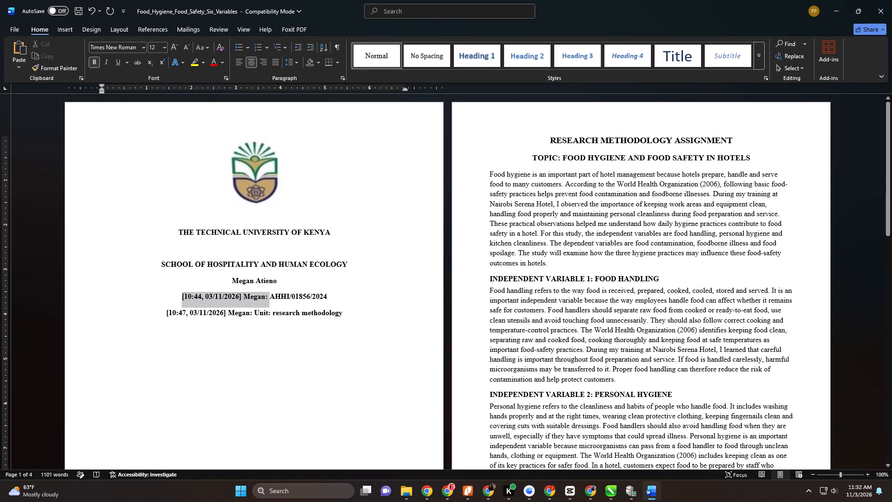
pyautogui.moveTo(182, 297); pyautogui.dragTo(181, 297)
pyautogui.press('Delete')
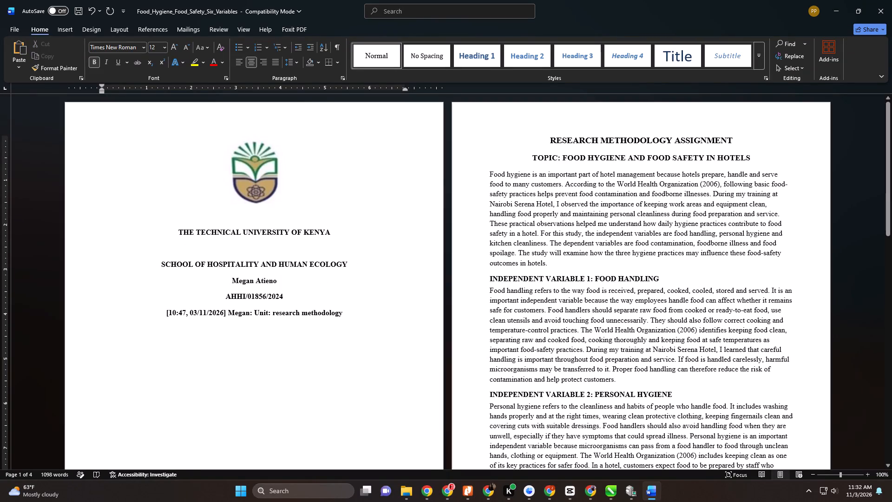
pyautogui.moveTo(254, 313); pyautogui.dragTo(159, 311)
pyautogui.press('Delete')
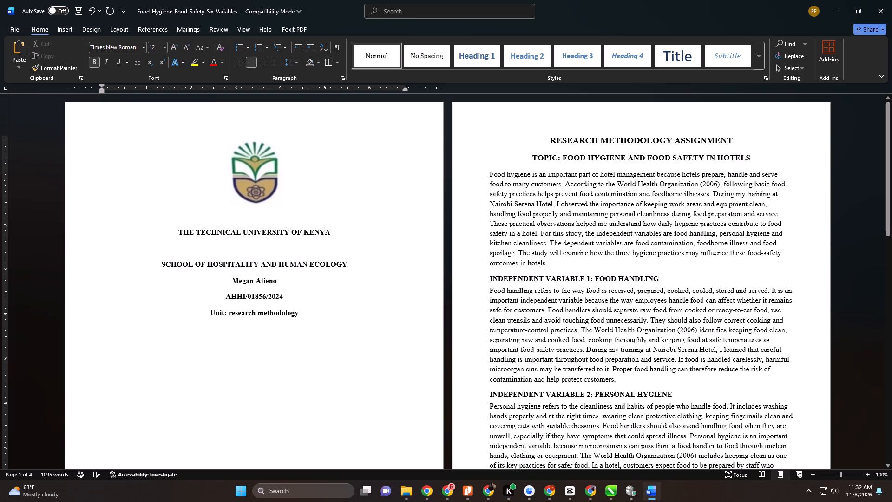
# Add the labels NAME: and REG: before the student's name and registration number, each followed by a space.
pyautogui.click(235, 280)
pyautogui.write('NAME:')
pyautogui.click(222, 300)
pyautogui.write('REG')
pyautogui.hotkey('shift', ':')
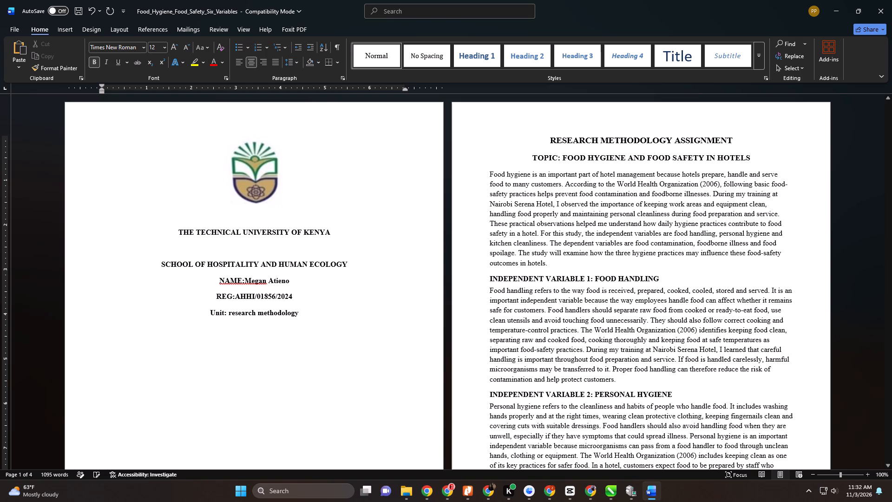
pyautogui.click(250, 281)
pyautogui.rightClick(250, 281)
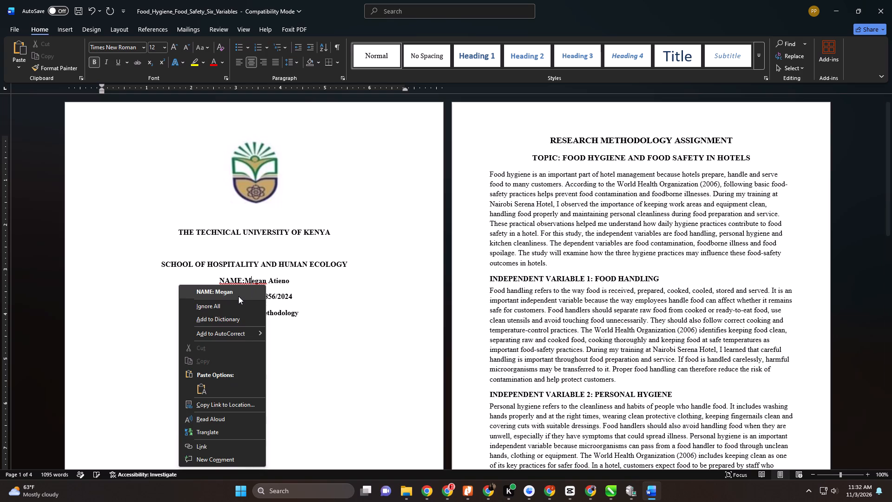
pyautogui.click(240, 291)
pyautogui.click(230, 299)
pyautogui.rightClick(230, 299)
pyautogui.click(223, 306)
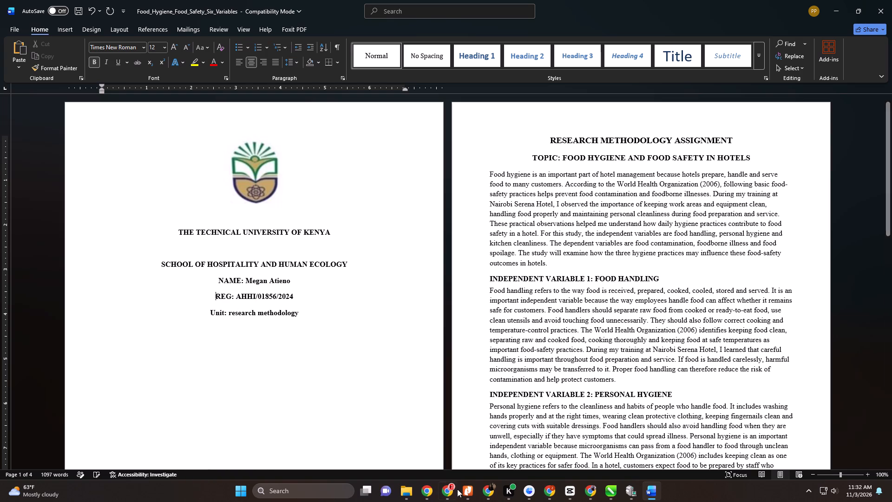
# Open the research unit document from the Downloads folder, check its cover details, and close it.
pyautogui.click(400, 492)
pyautogui.click(552, 431)
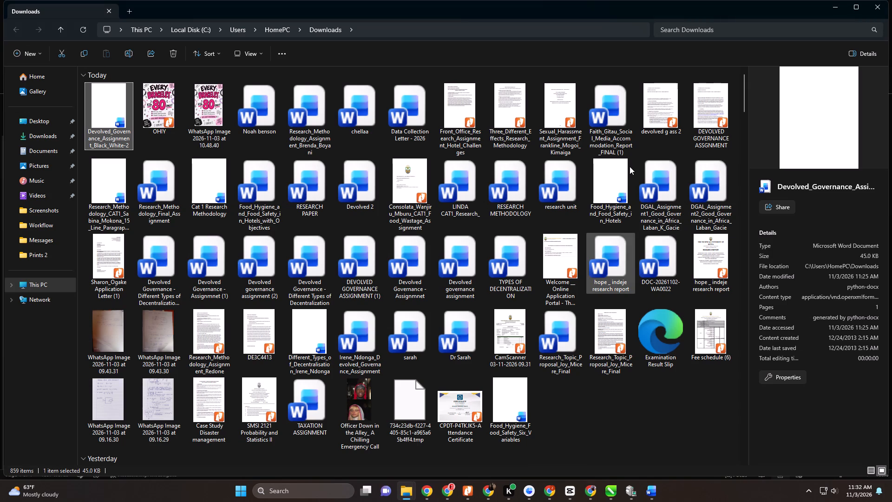
pyautogui.doubleClick(565, 194)
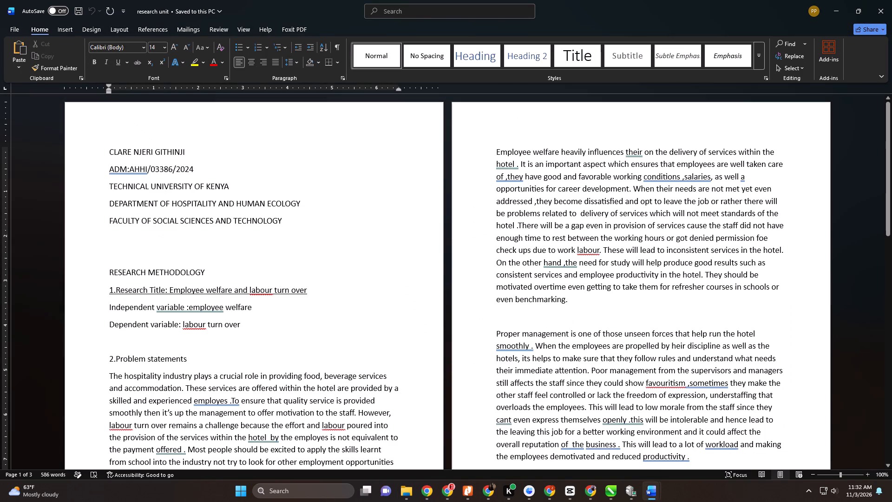
pyautogui.click(888, 7)
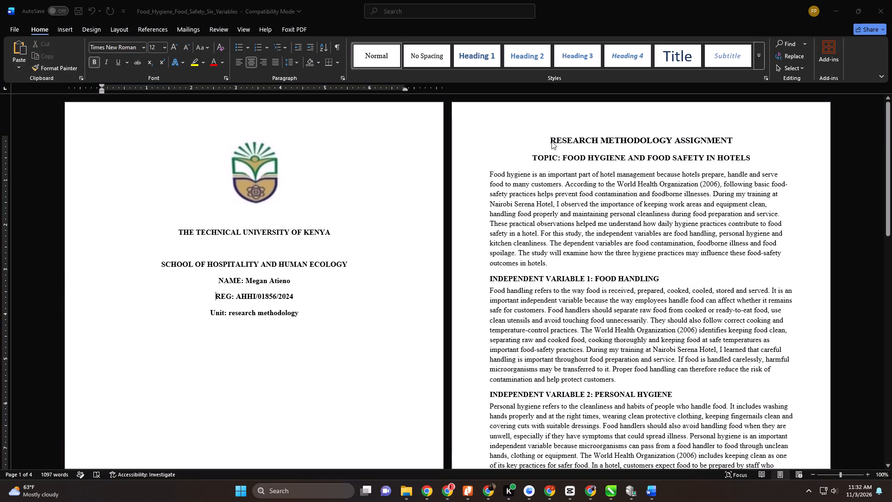
# Open RESEARCH PAPER from the Downloads folder and copy its cover heading from the logo through DEPARTMENT OF HOSPITALITY AND LEISURE STUDIES.
pyautogui.click(840, 7)
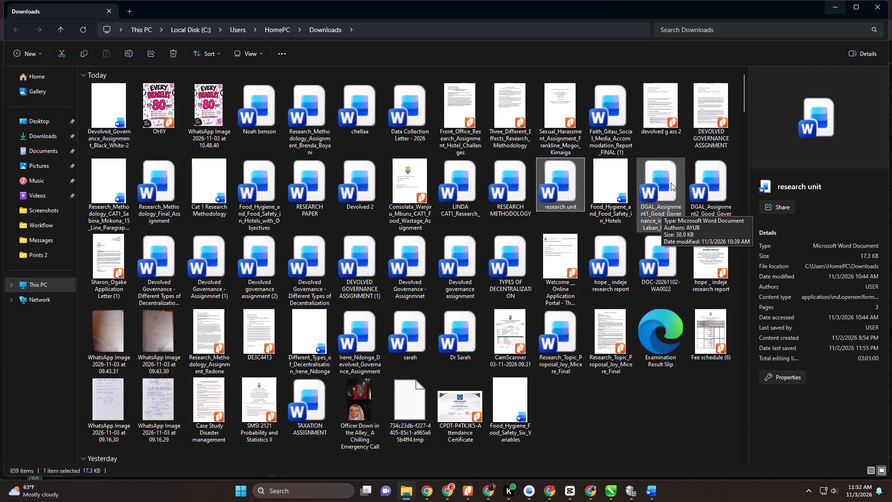
pyautogui.doubleClick(307, 195)
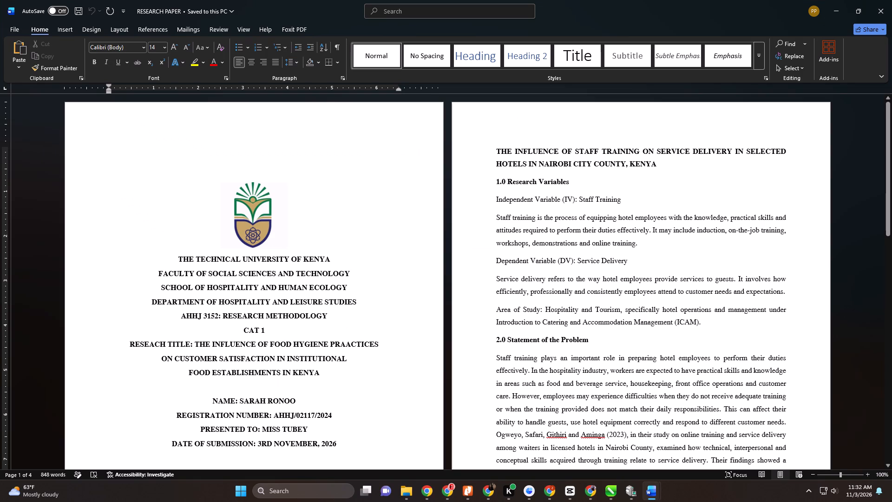
pyautogui.moveTo(362, 301); pyautogui.dragTo(250, 214)
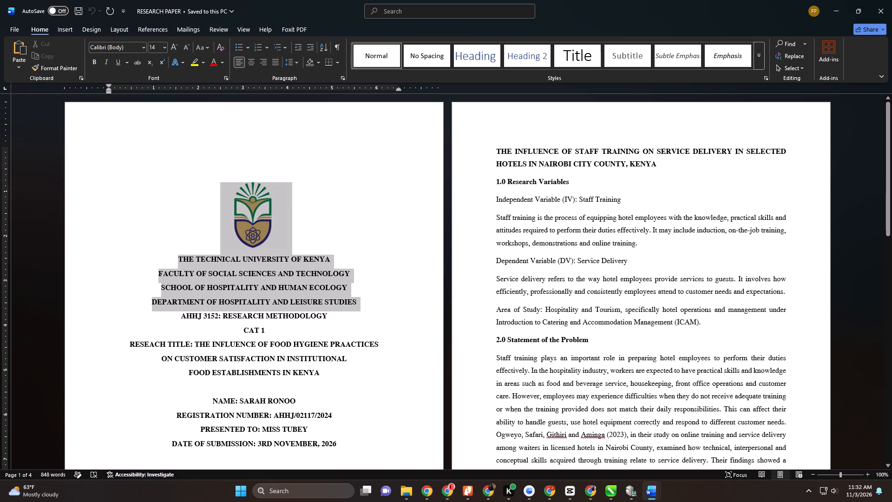
pyautogui.moveTo(250, 214); pyautogui.dragTo(250, 213)
pyautogui.rightClick(258, 273)
pyautogui.click(286, 310)
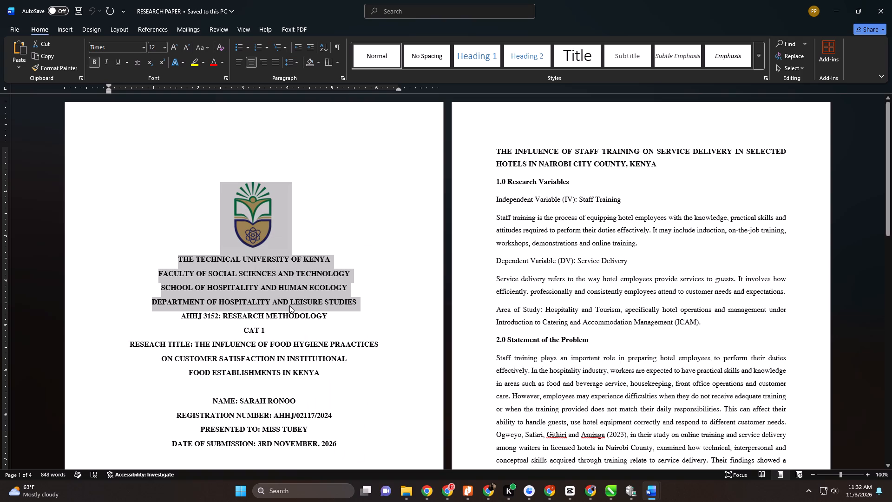
# Replace the logo, university and school lines on the Food_Hygiene_Food_Safety_Six_Variables cover page with the copied heading.
pyautogui.click(838, 12)
pyautogui.moveTo(360, 266); pyautogui.dragTo(216, 157)
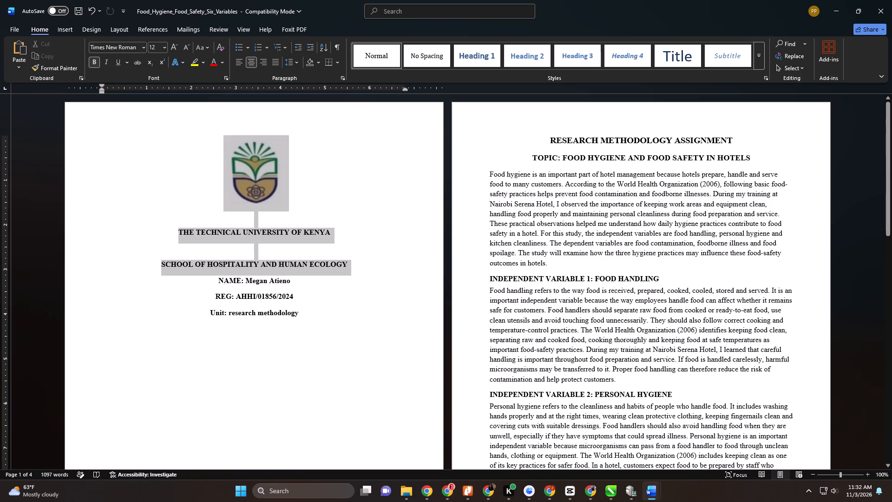
pyautogui.moveTo(216, 157); pyautogui.dragTo(216, 156)
pyautogui.rightClick(271, 230)
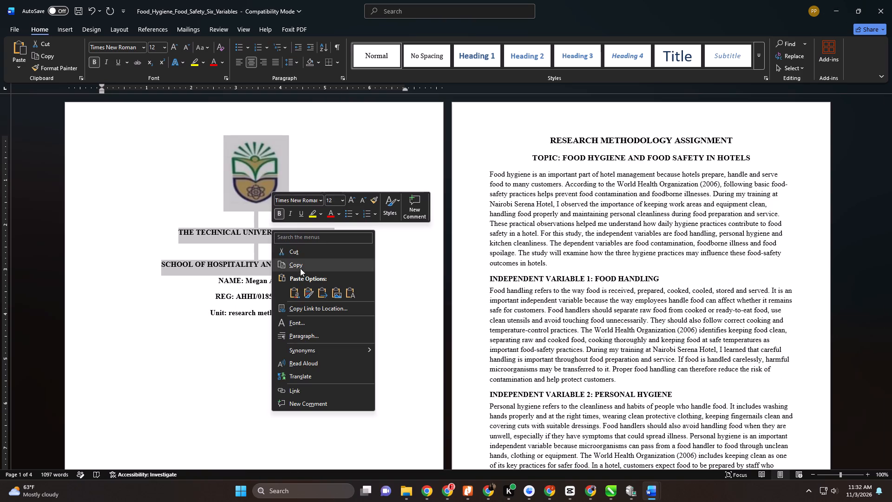
pyautogui.click(307, 289)
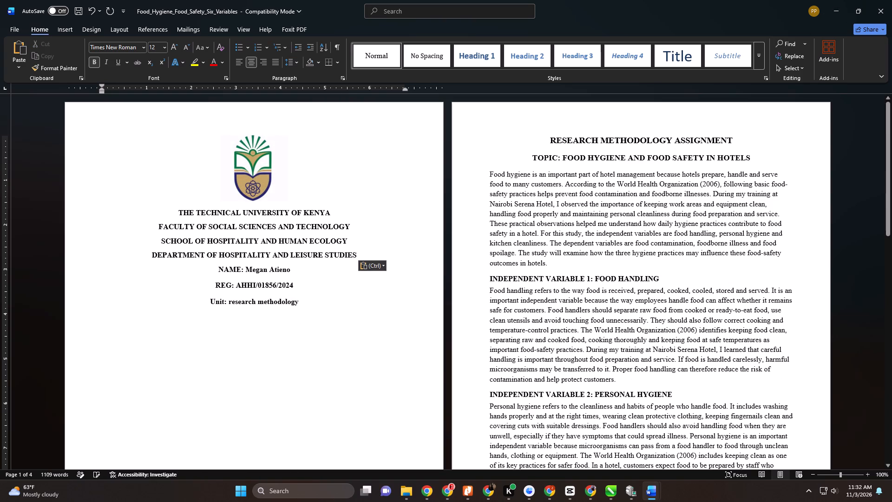
# Check the print preview of the whole assignment and print one copy on the EPSON L365 Series printer.
pyautogui.hotkey('ctrl', 'p')
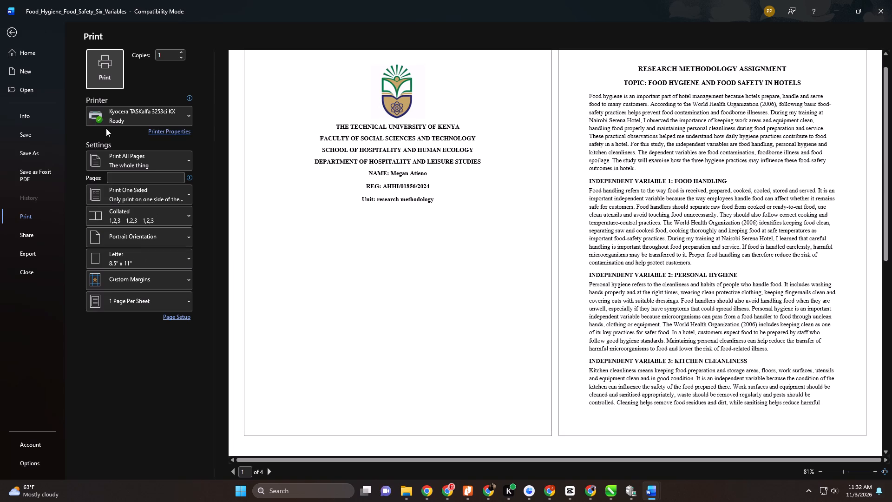
pyautogui.scroll(1, 467, 206)
pyautogui.scroll(-1, 467, 208)
pyautogui.scroll(1, 467, 208)
pyautogui.scroll(-1, 466, 206)
pyautogui.scroll(1, 466, 206)
pyautogui.scroll(-5, 468, 205)
pyautogui.scroll(1, 468, 205)
pyautogui.scroll(-1, 468, 205)
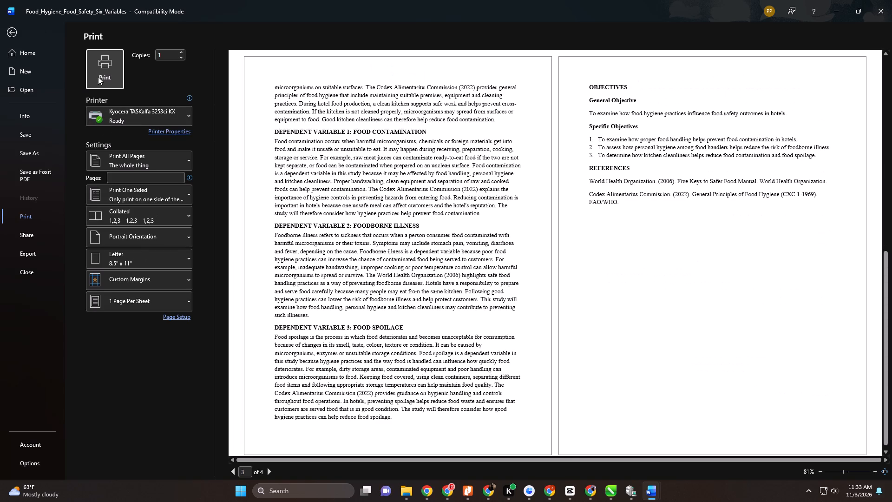
pyautogui.click(179, 118)
pyautogui.click(153, 135)
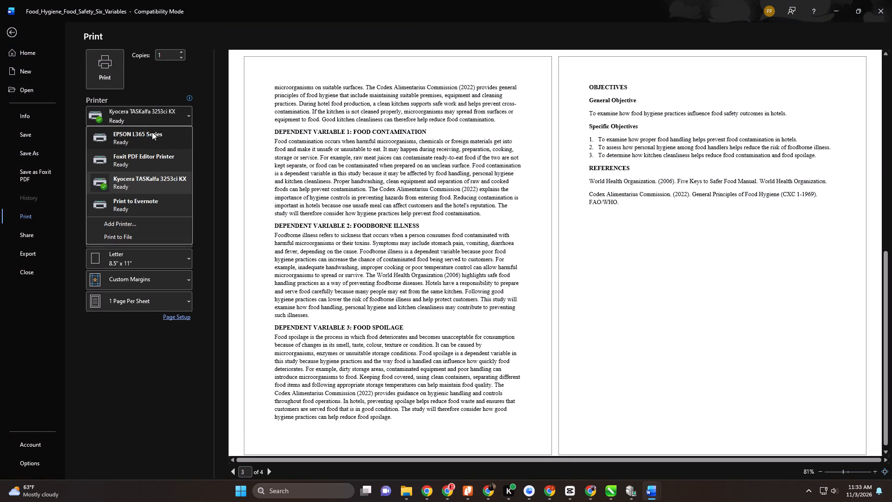
pyautogui.click(109, 77)
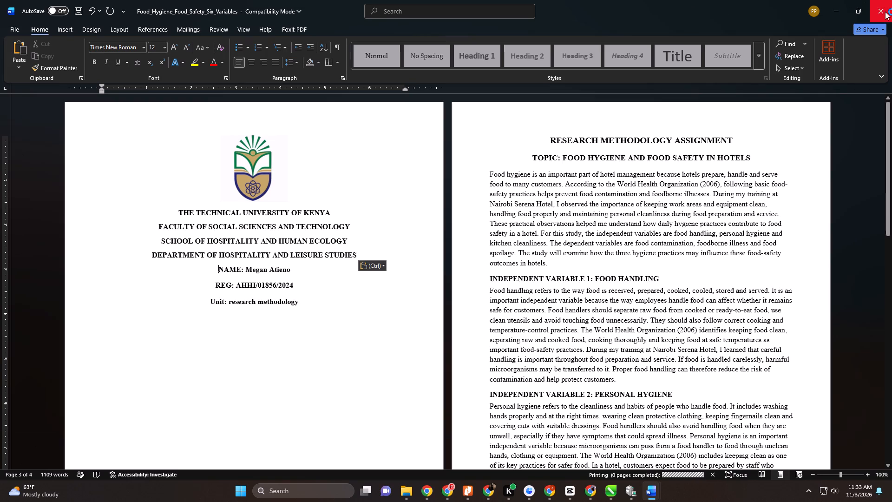
# Close Food_Hygiene_Food_Safety_Six_Variables and save its changes in the Downloads folder.
pyautogui.click(885, 12)
pyautogui.click(438, 311)
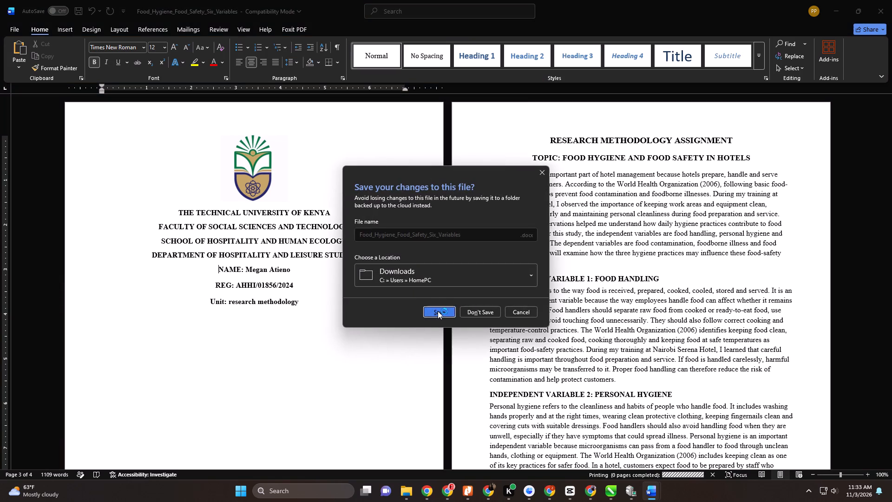